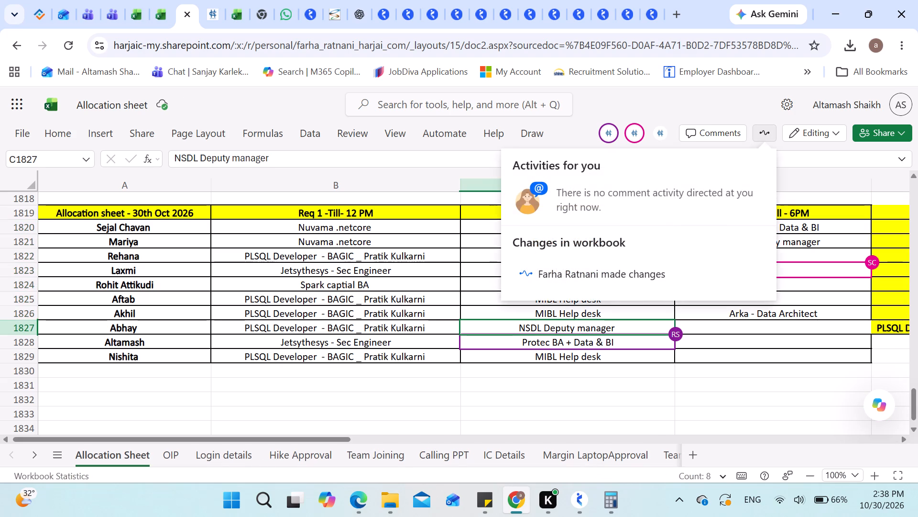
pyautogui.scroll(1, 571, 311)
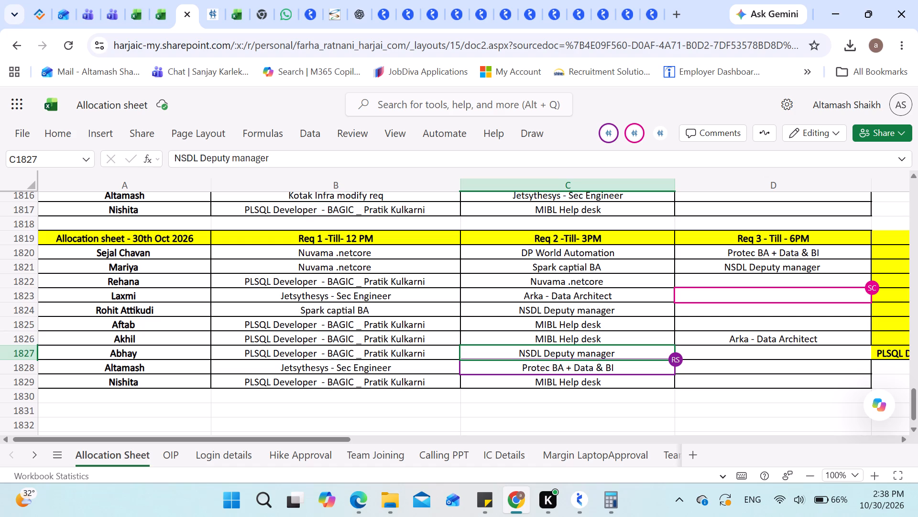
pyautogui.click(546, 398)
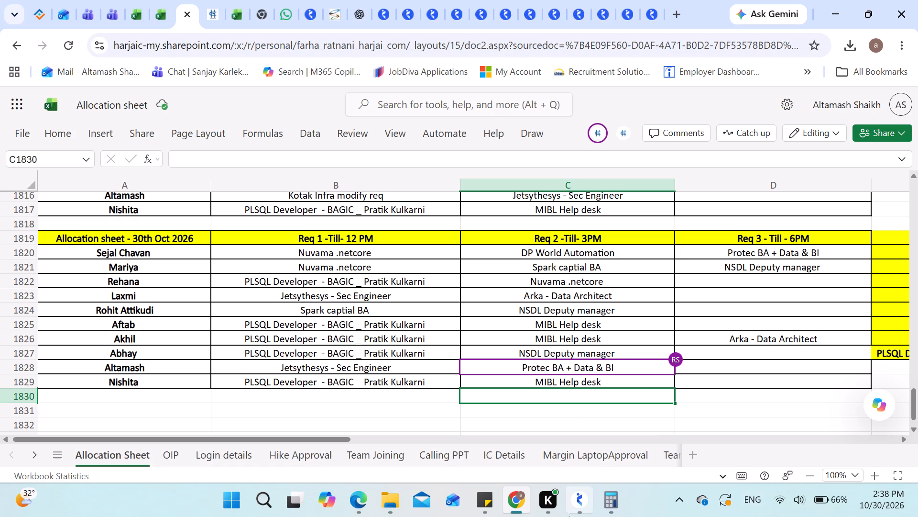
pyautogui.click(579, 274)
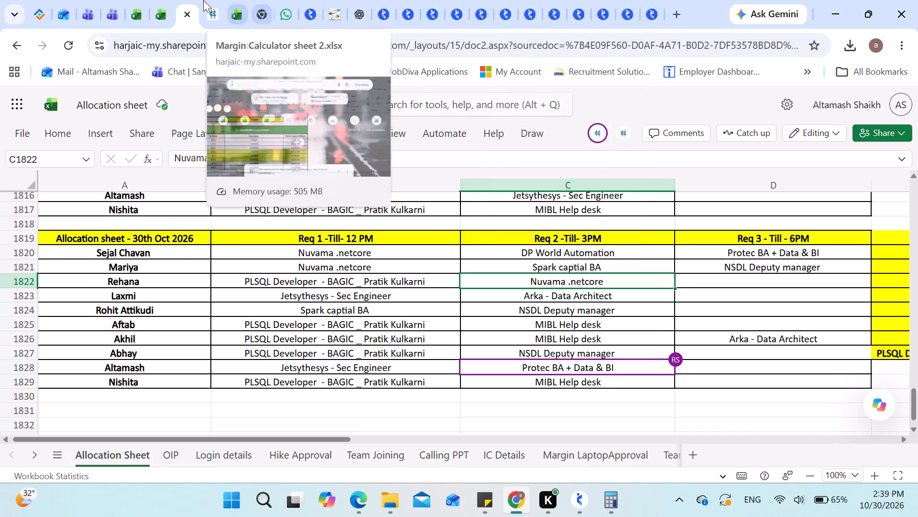
# Switch to the Tallite ATS workbench and review the applicants listed for the JETSY requirements.
pyautogui.click(33, 0)
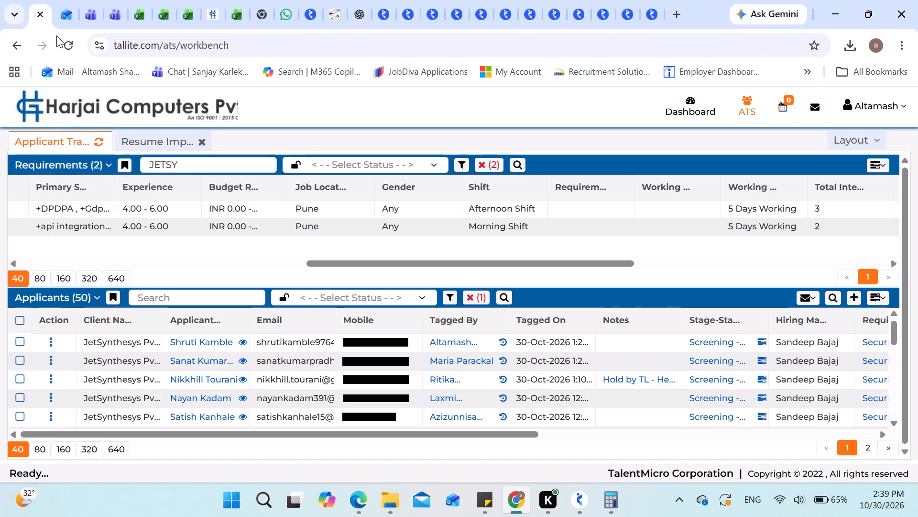
pyautogui.scroll(1, 280, 357)
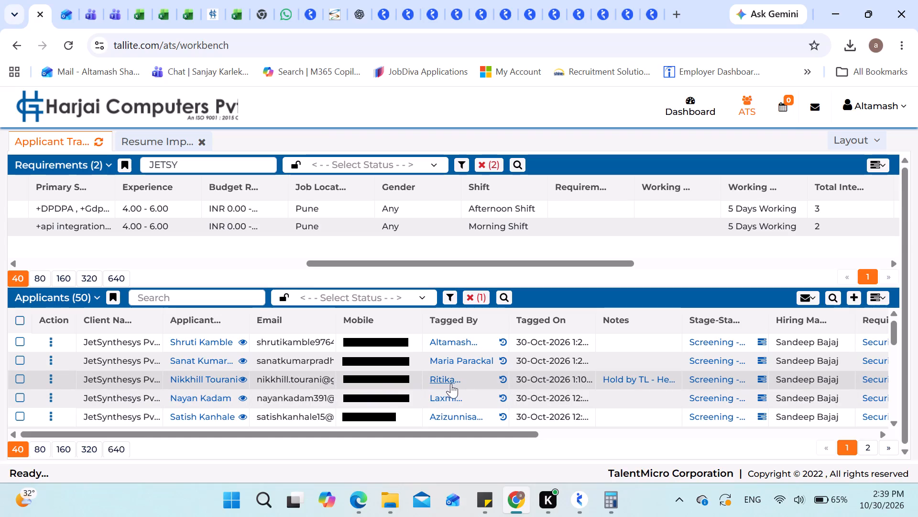
pyautogui.scroll(-1, 451, 383)
pyautogui.scroll(2, 451, 383)
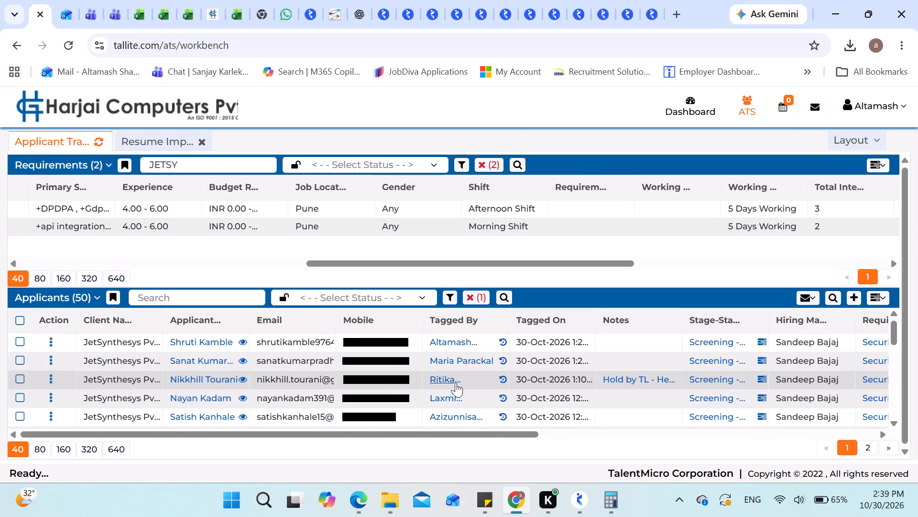
pyautogui.scroll(1, 465, 367)
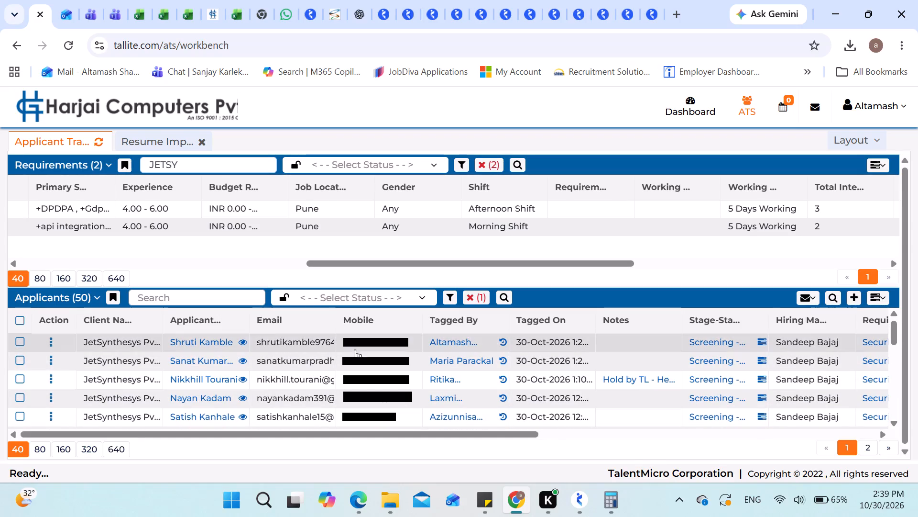
# Open the first listed JetSynthesys applicant's resume document and review its professional summary, core skills and professional experience.
pyautogui.click(239, 342)
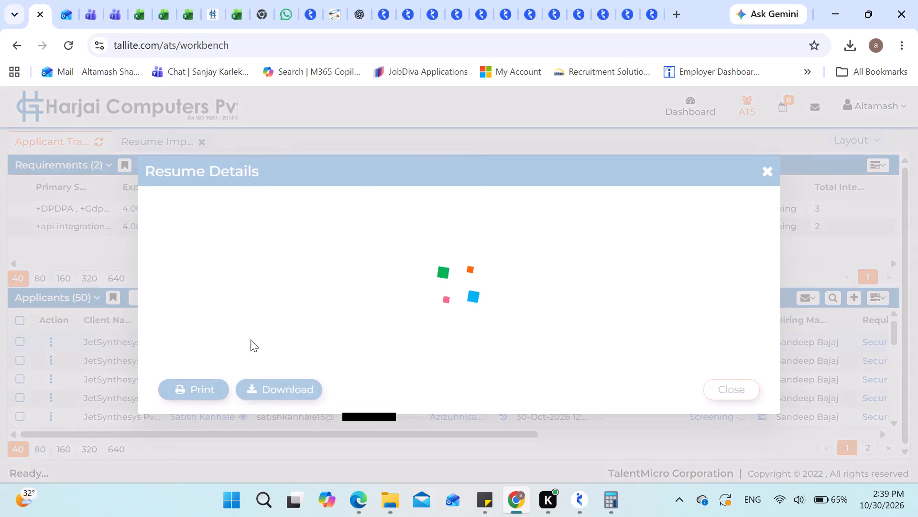
pyautogui.click(519, 190)
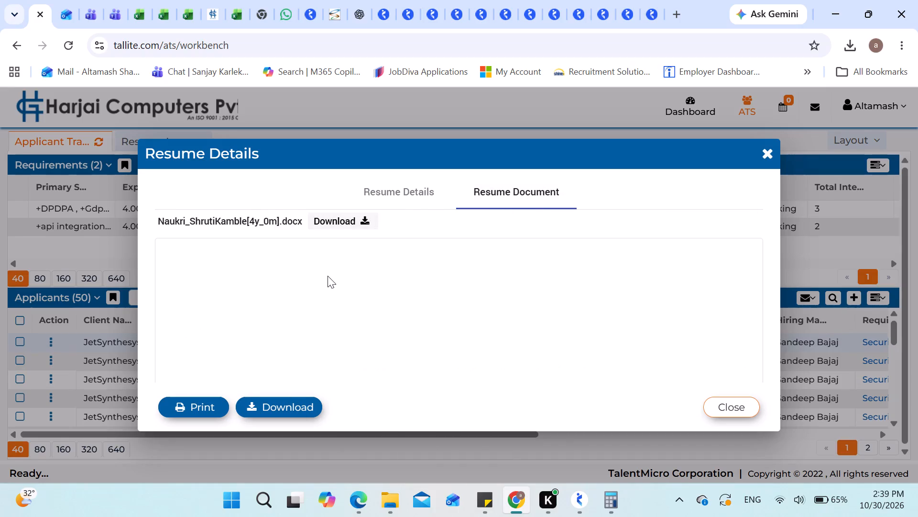
pyautogui.scroll(-2, 328, 276)
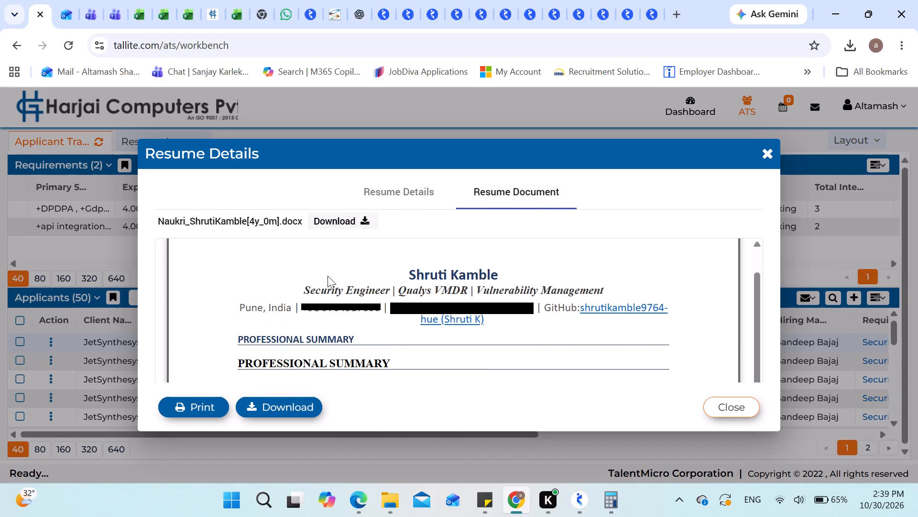
pyautogui.scroll(1, 328, 276)
pyautogui.scroll(-2, 328, 276)
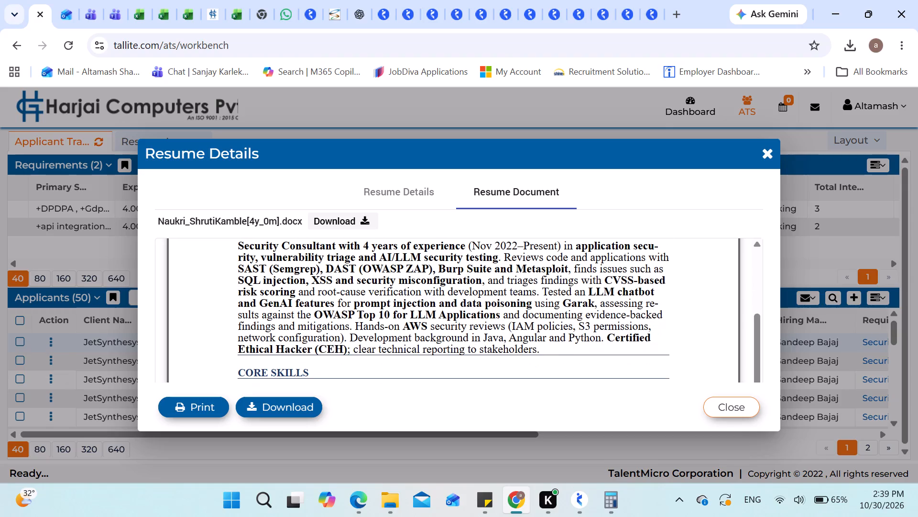
pyautogui.scroll(-1, 328, 276)
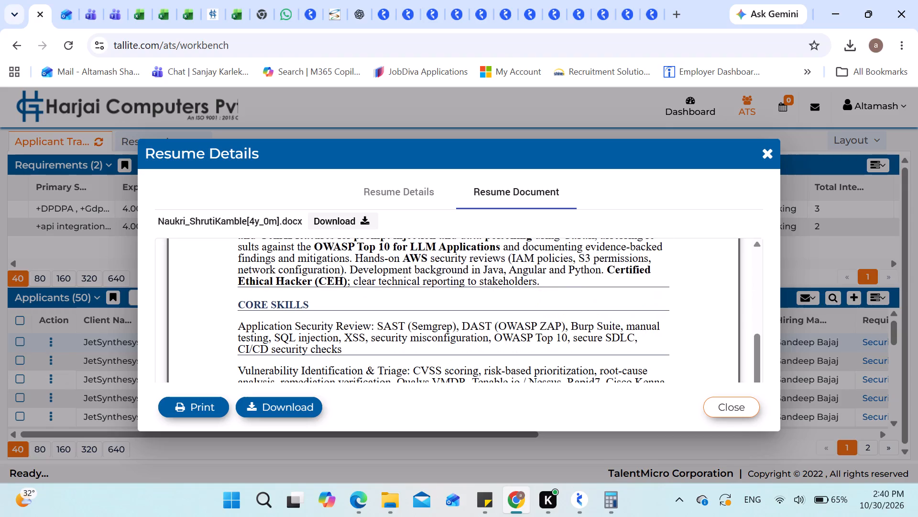
pyautogui.scroll(-2, 328, 276)
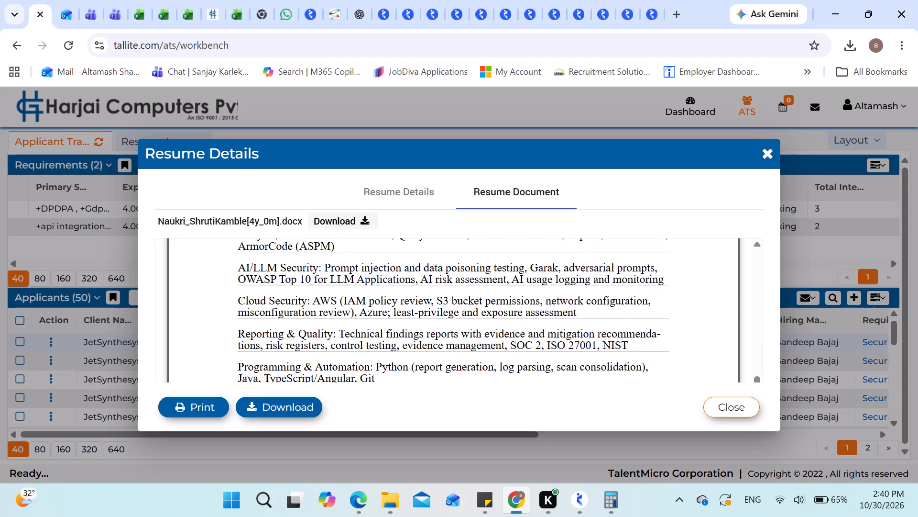
pyautogui.scroll(-1, 330, 273)
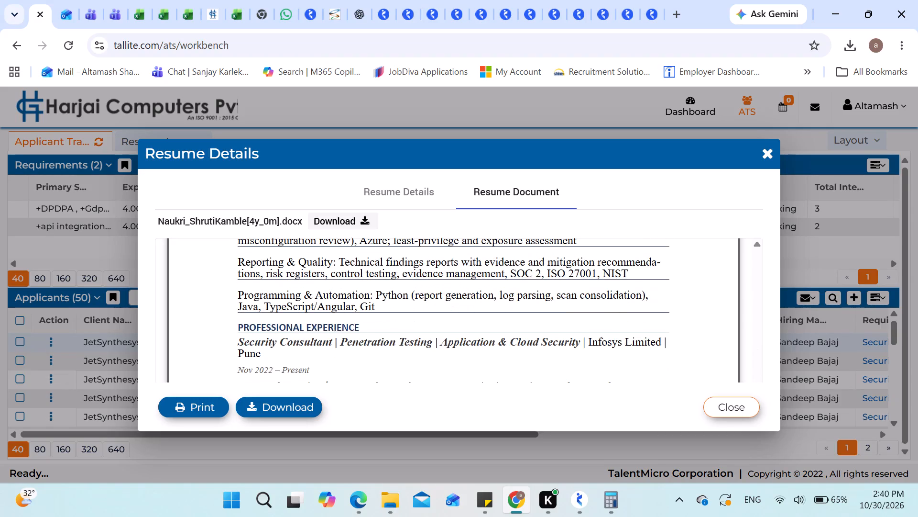
pyautogui.scroll(-1, 330, 272)
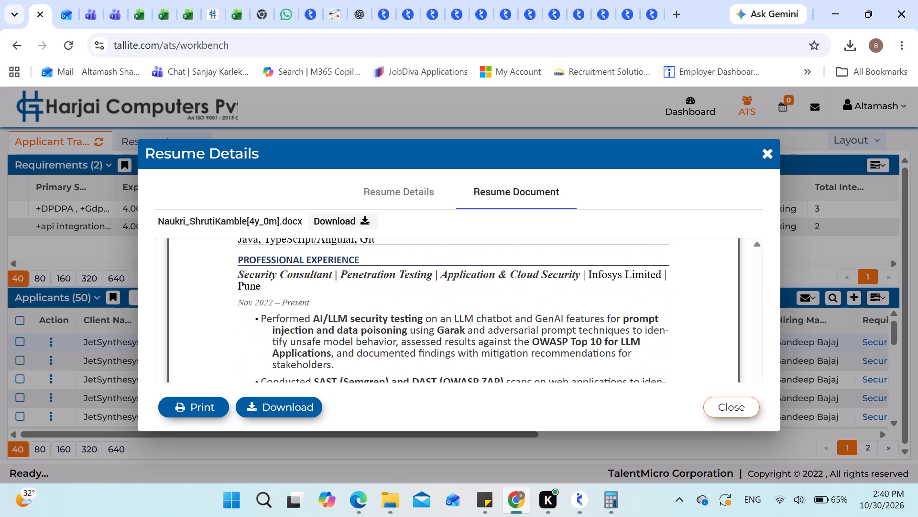
pyautogui.scroll(-1, 331, 273)
pyautogui.scroll(1, 331, 273)
pyautogui.scroll(-1, 331, 273)
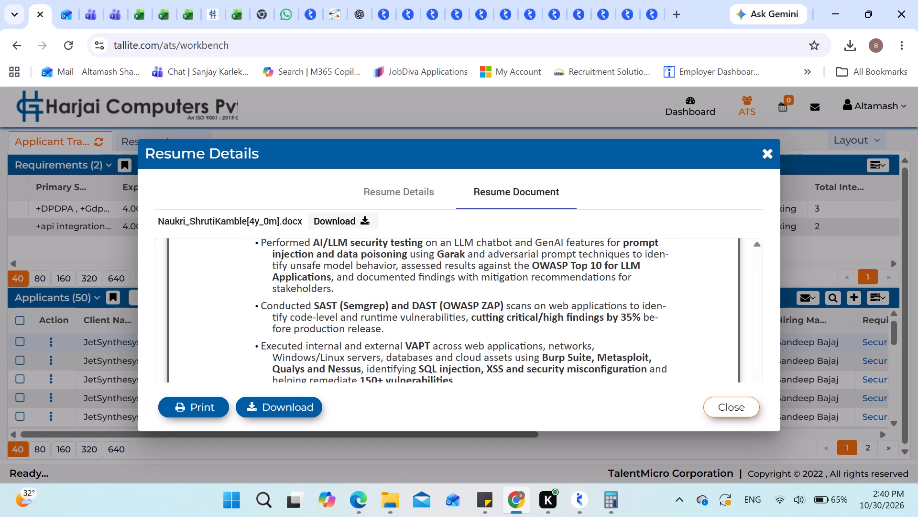
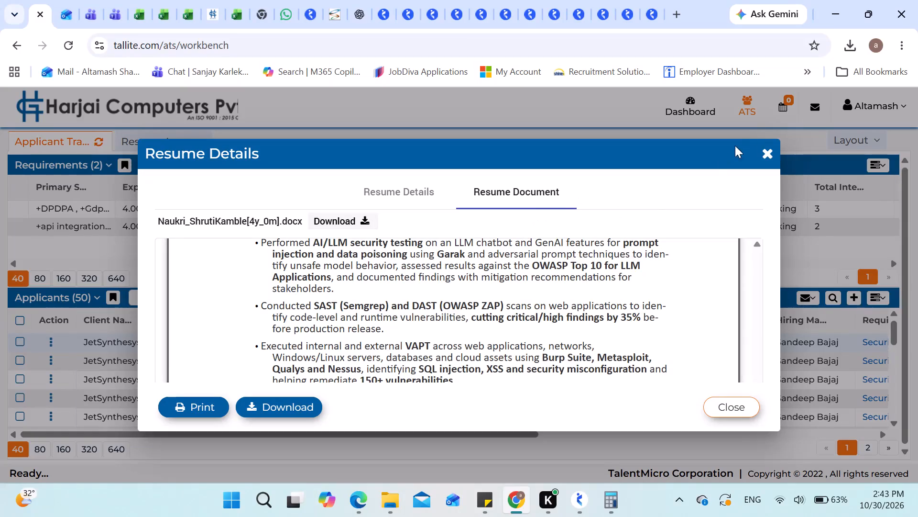
# Close the first JetSynthesys applicant's resume details and return to the applicants list.
pyautogui.click(766, 150)
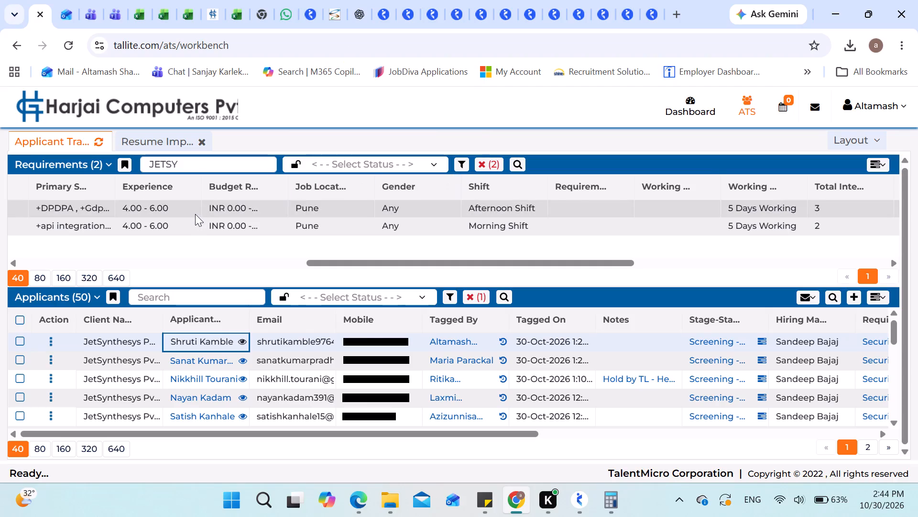
# Clear the JETSY search and the applied filters from the requirements list, and ready its search for a new term.
pyautogui.hscroll(4, 195, 214)
pyautogui.click(483, 160)
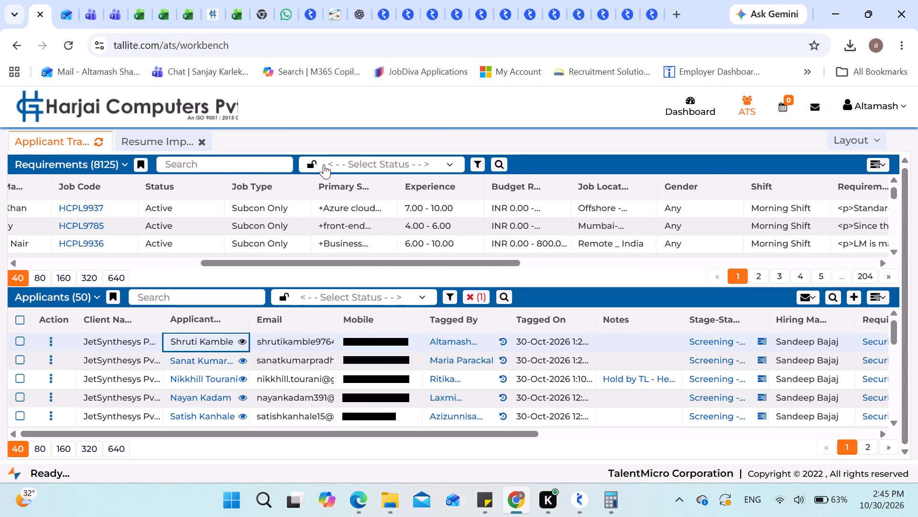
pyautogui.click(233, 168)
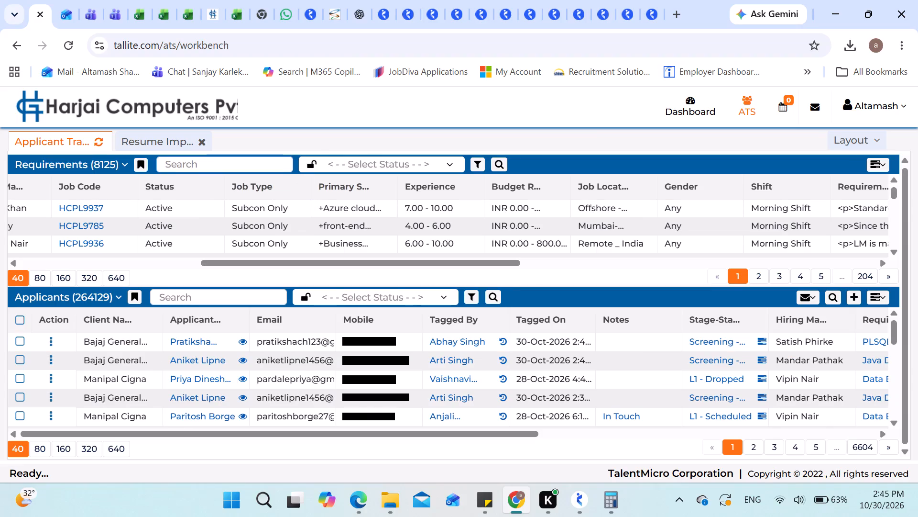
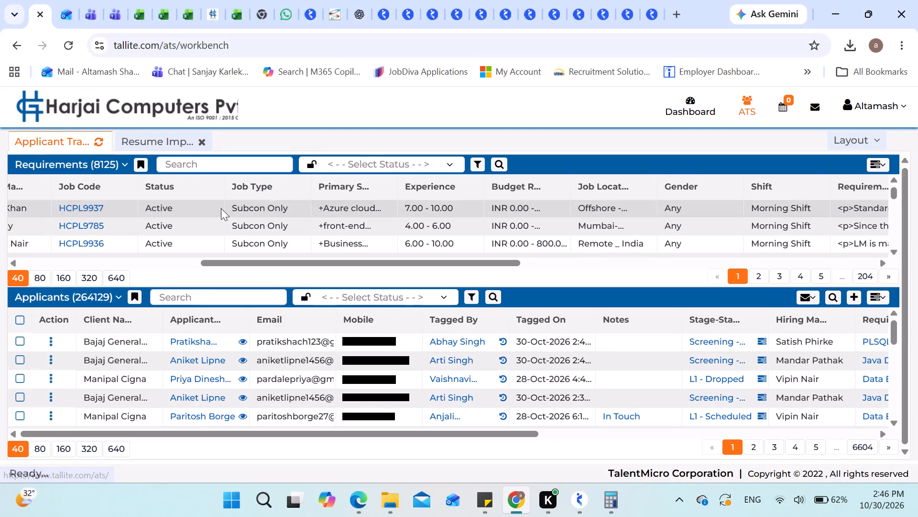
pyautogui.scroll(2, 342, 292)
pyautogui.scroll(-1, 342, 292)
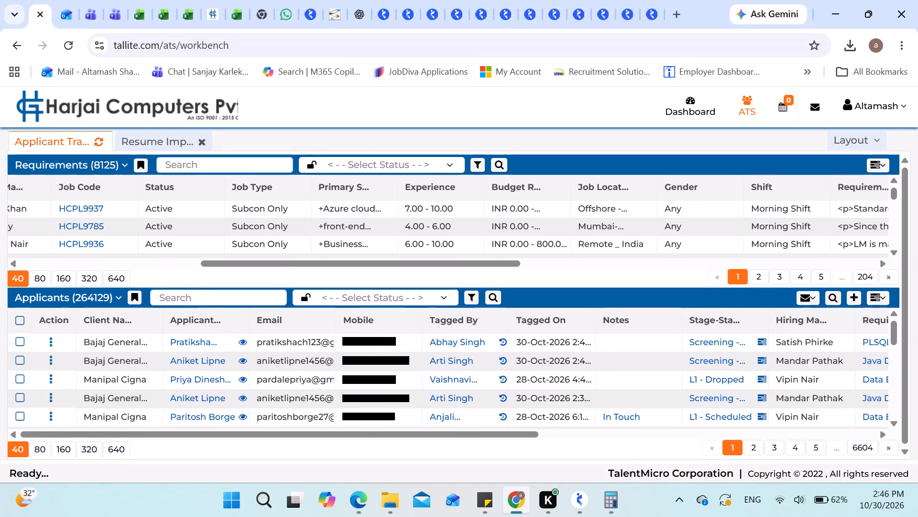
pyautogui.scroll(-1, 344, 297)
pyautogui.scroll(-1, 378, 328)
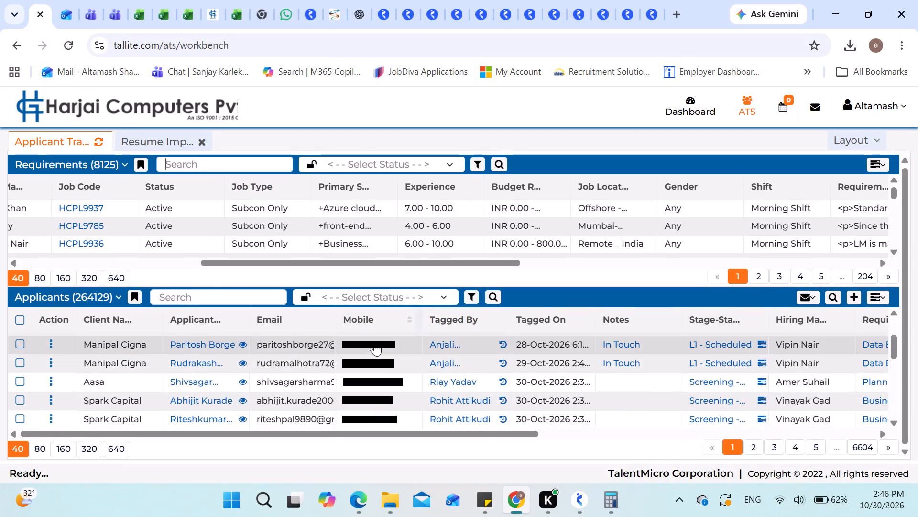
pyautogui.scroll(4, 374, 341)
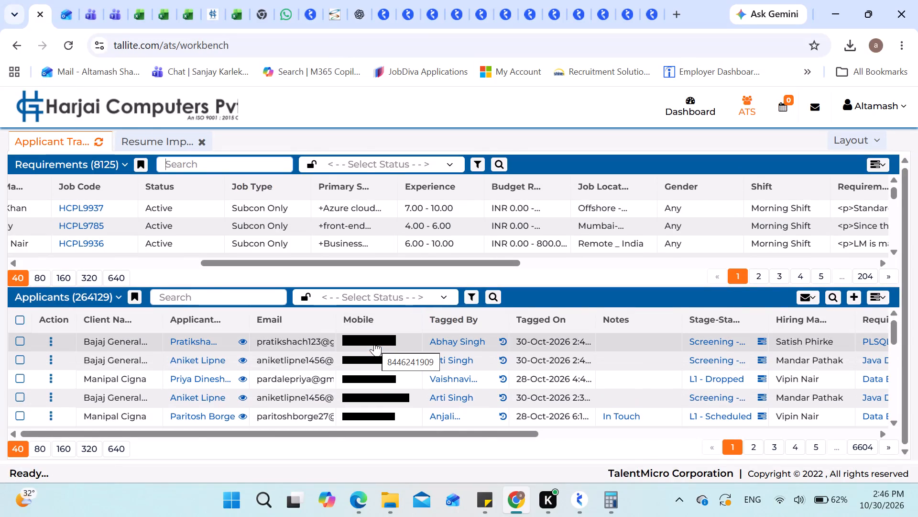
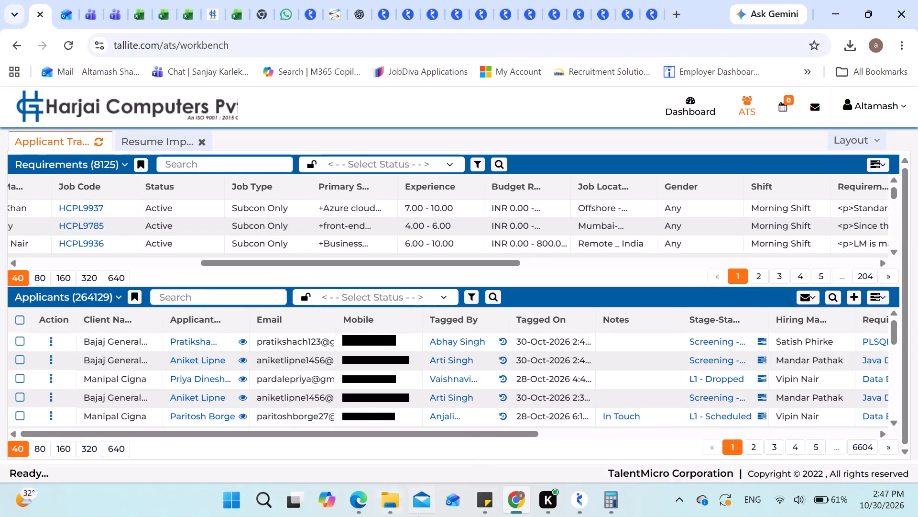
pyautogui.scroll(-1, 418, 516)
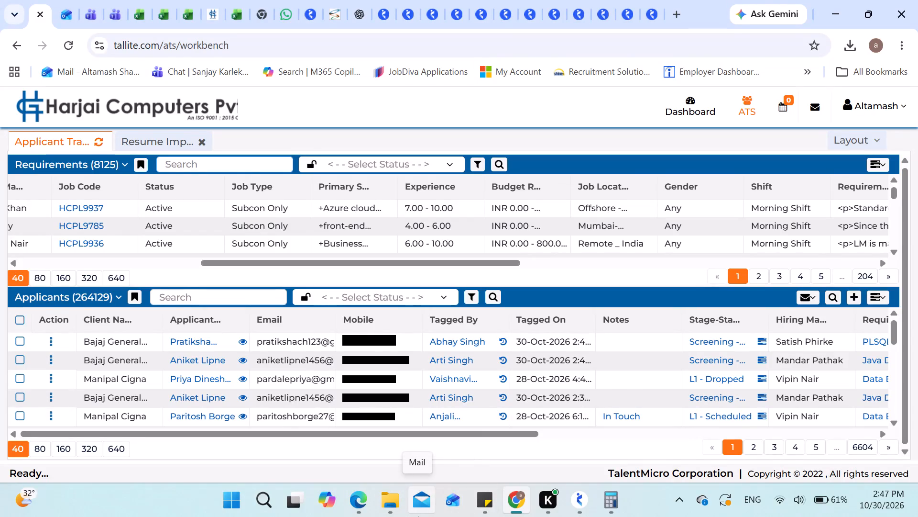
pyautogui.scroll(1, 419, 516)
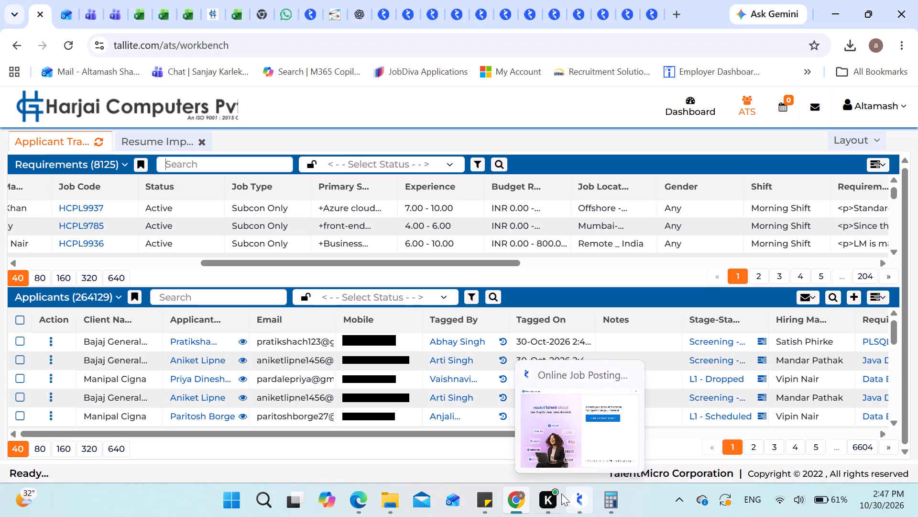
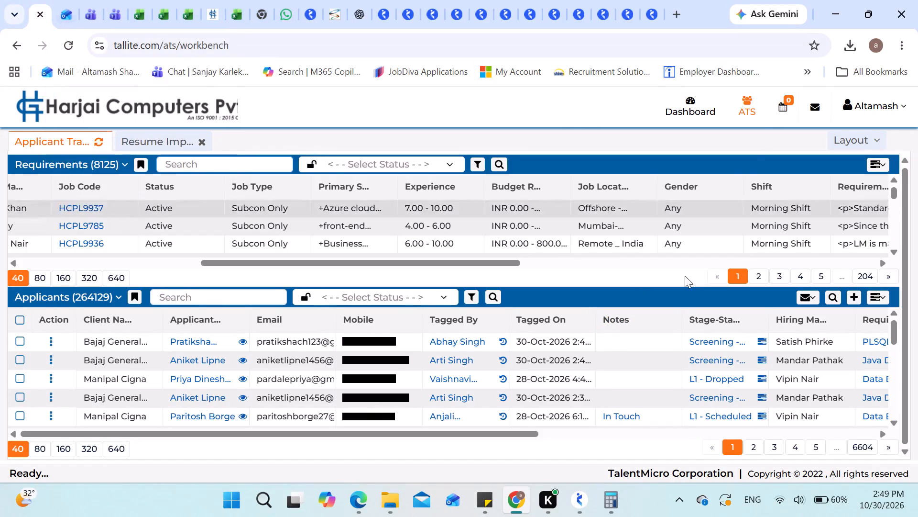
# Search the requirements list for "kotak".
pyautogui.scroll(-1, 500, 281)
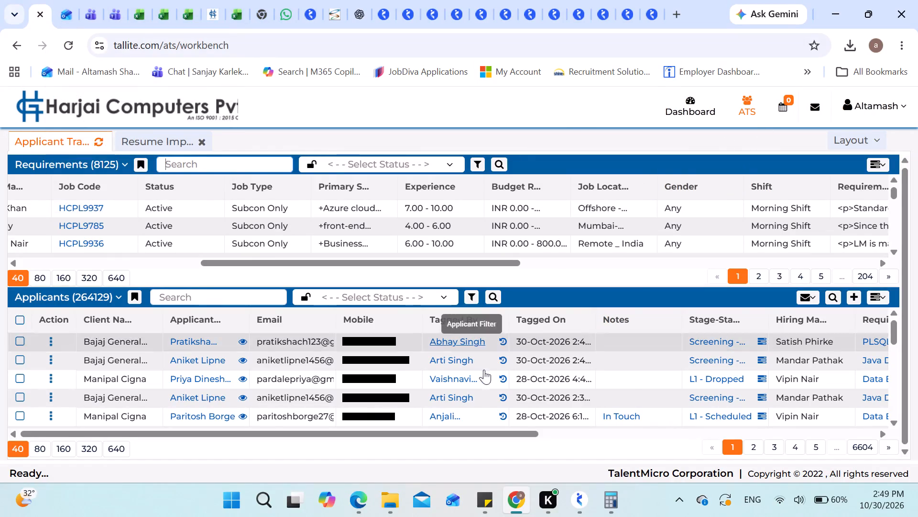
pyautogui.scroll(-1, 472, 363)
pyautogui.scroll(2, 472, 363)
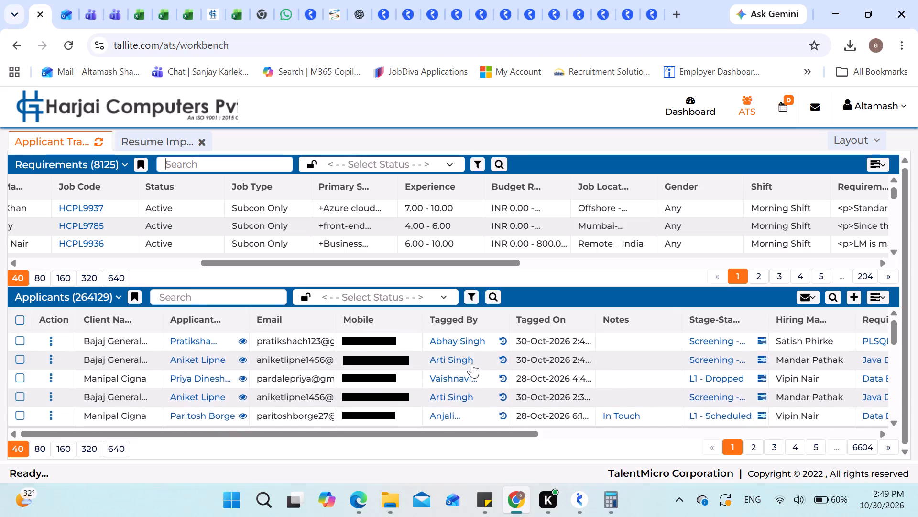
pyautogui.scroll(1, 472, 363)
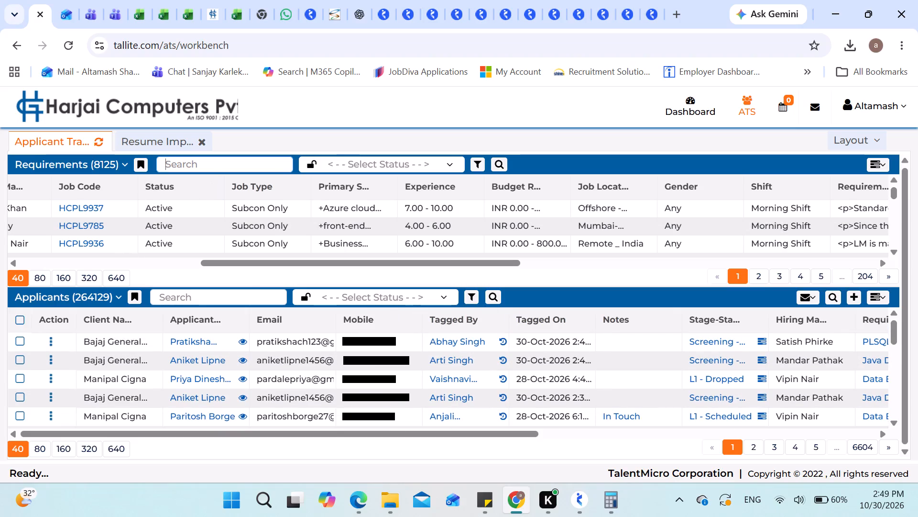
pyautogui.hscroll(5, 148, 188)
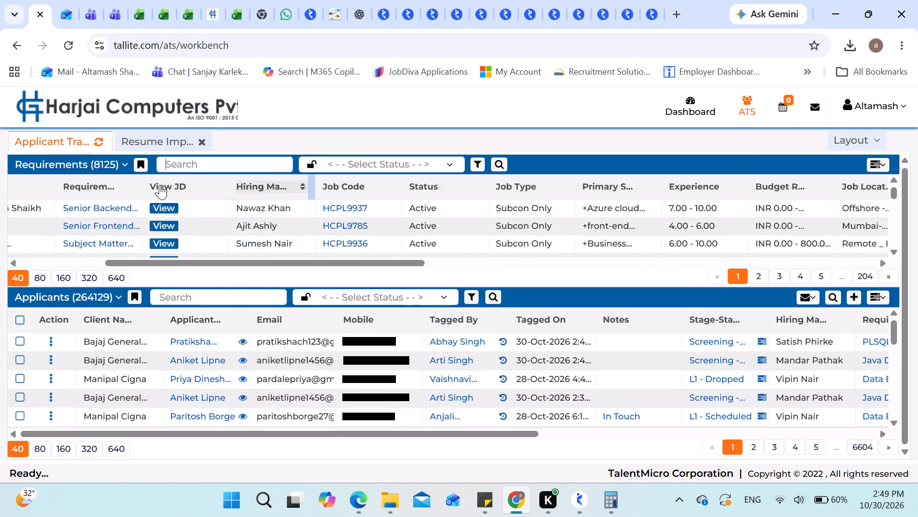
pyautogui.hscroll(1, 160, 185)
pyautogui.click(237, 157)
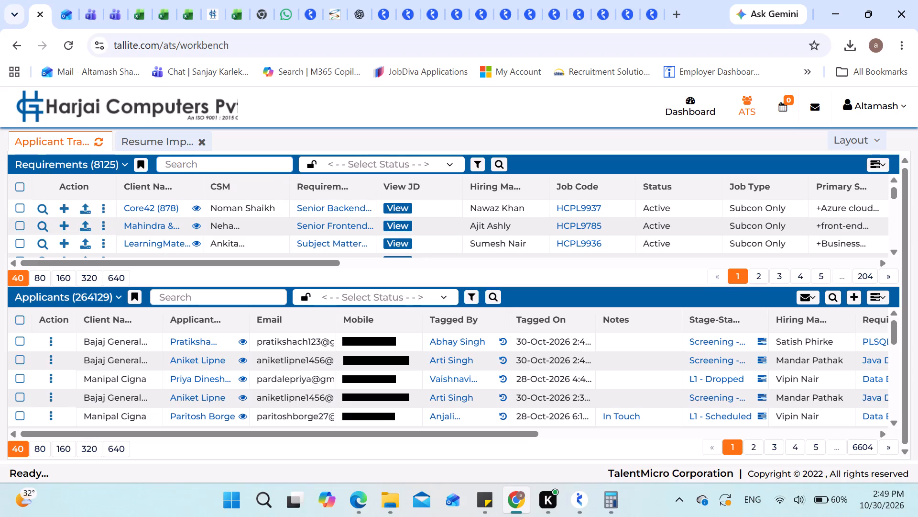
pyautogui.write('kotak')
pyautogui.click(495, 161)
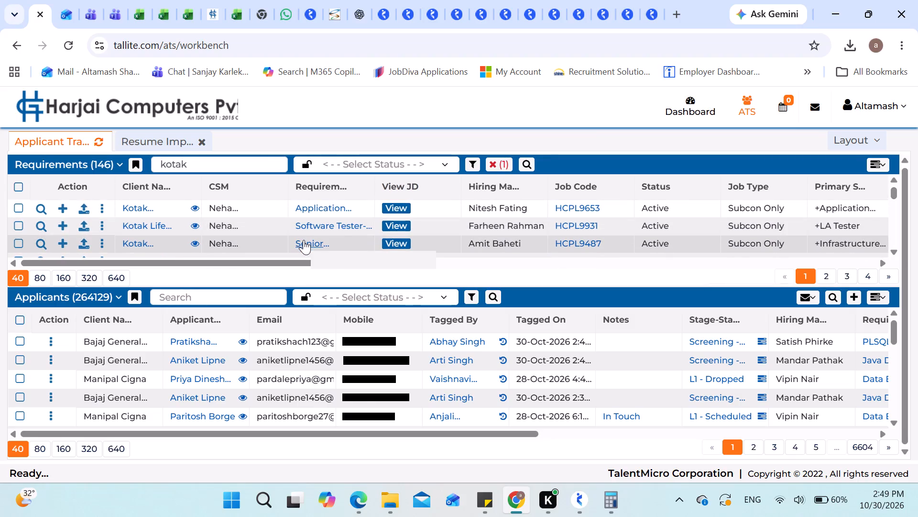
# Filter the applicants to the Kotak requirement with job code HCPL9487 and examine their stage statuses.
pyautogui.click(22, 243)
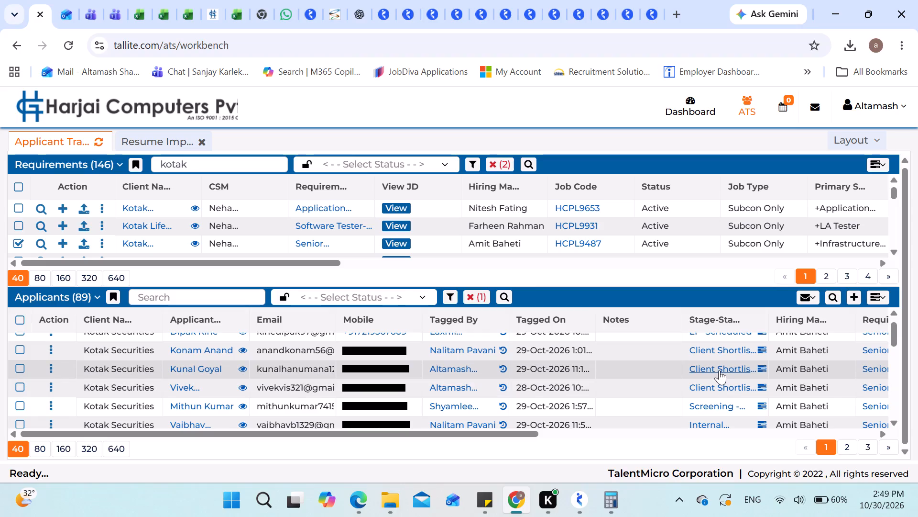
pyautogui.scroll(1, 708, 382)
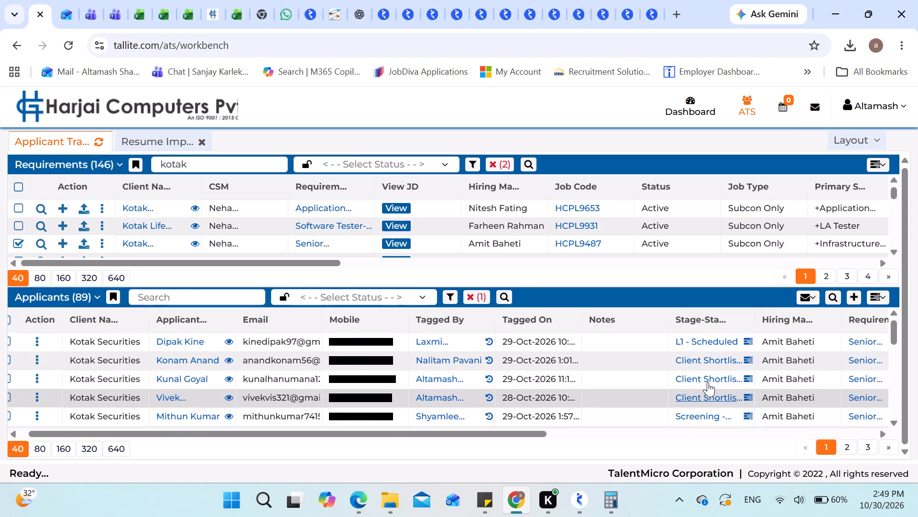
pyautogui.scroll(1, 708, 382)
pyautogui.scroll(-1, 699, 373)
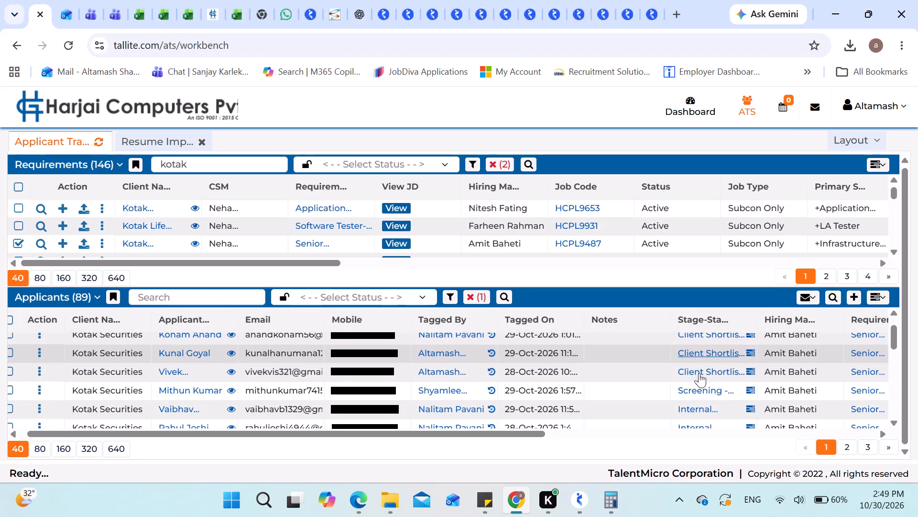
pyautogui.scroll(-1, 699, 373)
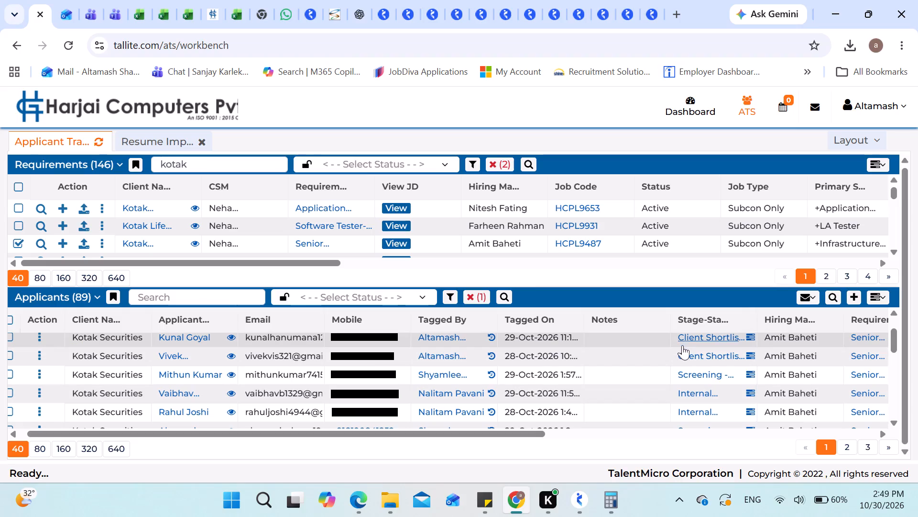
pyautogui.moveTo(682, 345); pyautogui.dragTo(689, 348)
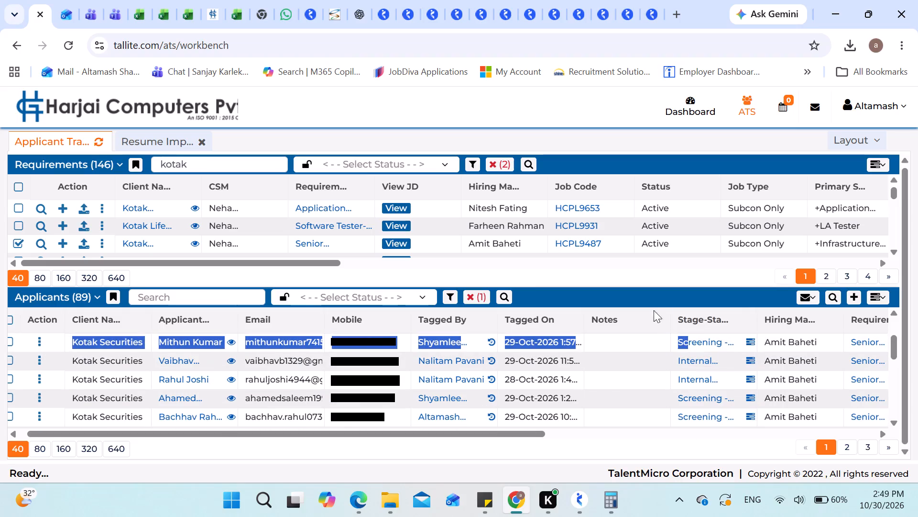
pyautogui.click(639, 270)
pyautogui.scroll(1, 696, 362)
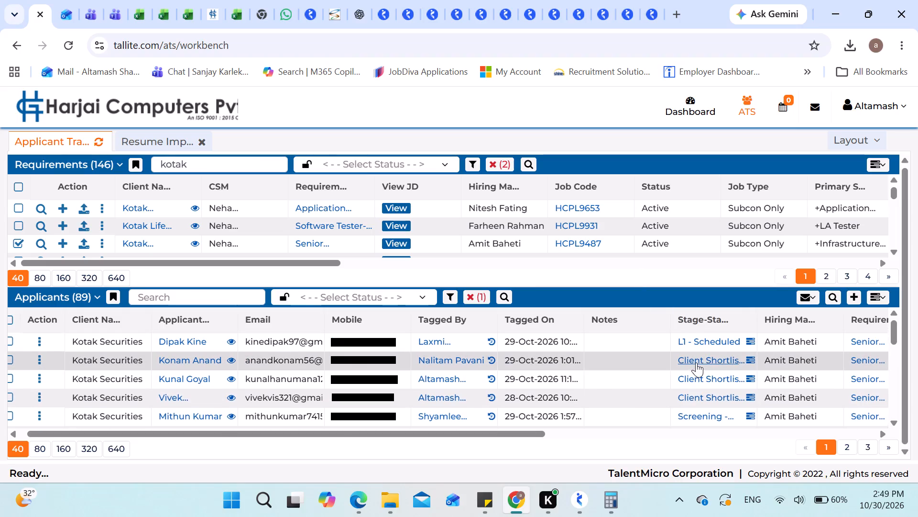
# Open the stage details of Kunal's Kotak Securities application and collapse the Client Shortlist section to show all stages.
pyautogui.click(718, 372)
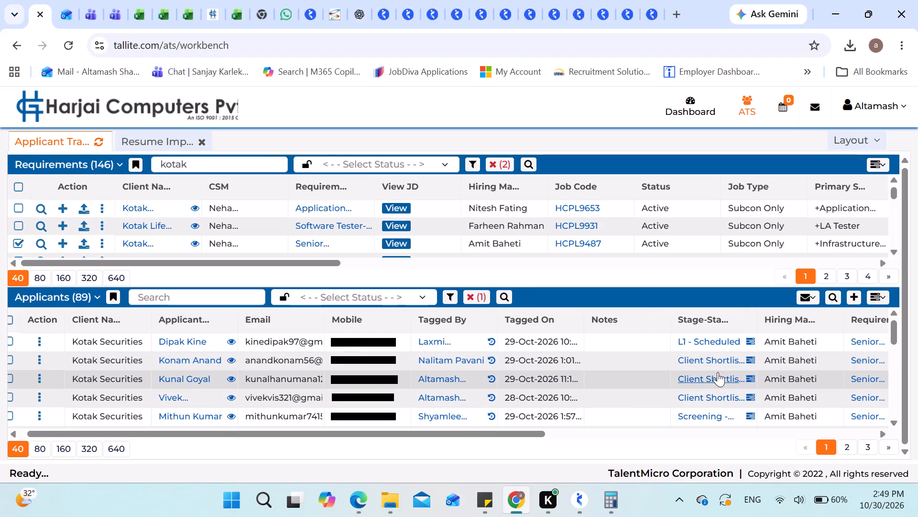
pyautogui.click(701, 376)
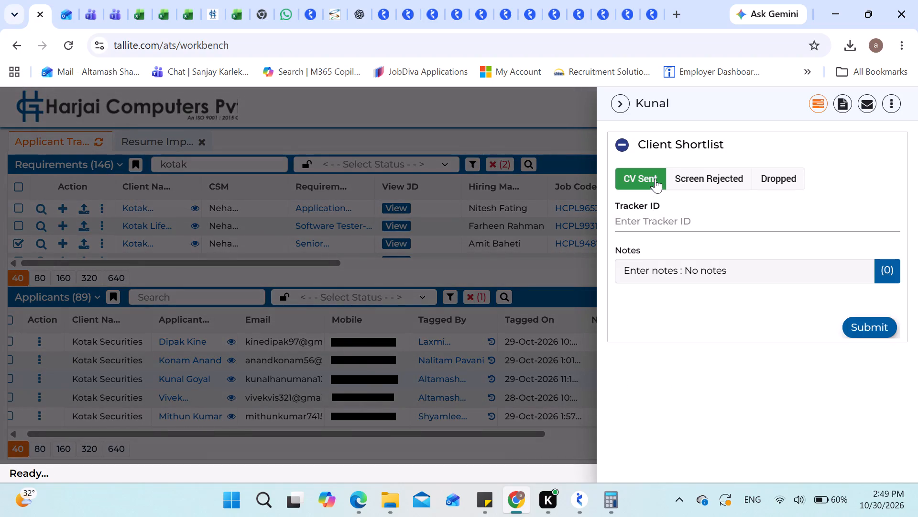
pyautogui.click(626, 147)
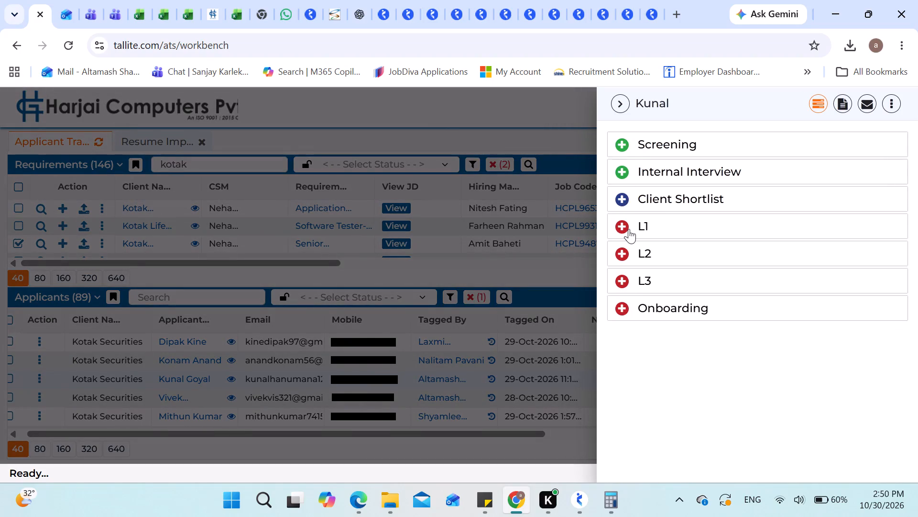
# Set the L1 stage of Kunal's Kotak Securities application to Scheduled, submit the update, and close the stage details.
pyautogui.click(626, 228)
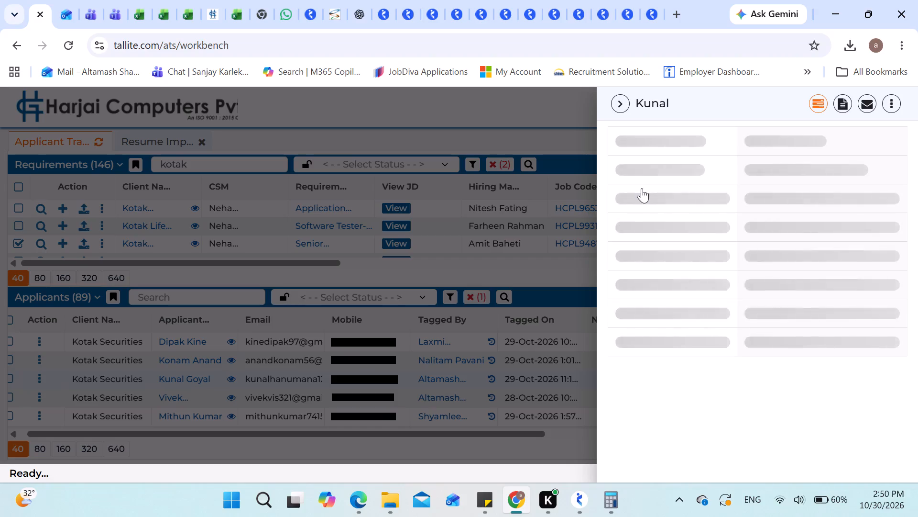
pyautogui.click(683, 180)
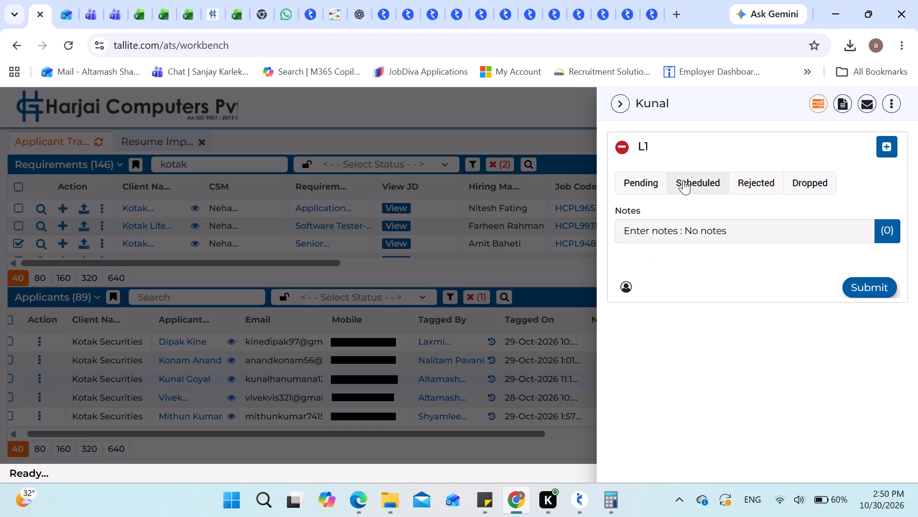
pyautogui.scroll(-2, 813, 328)
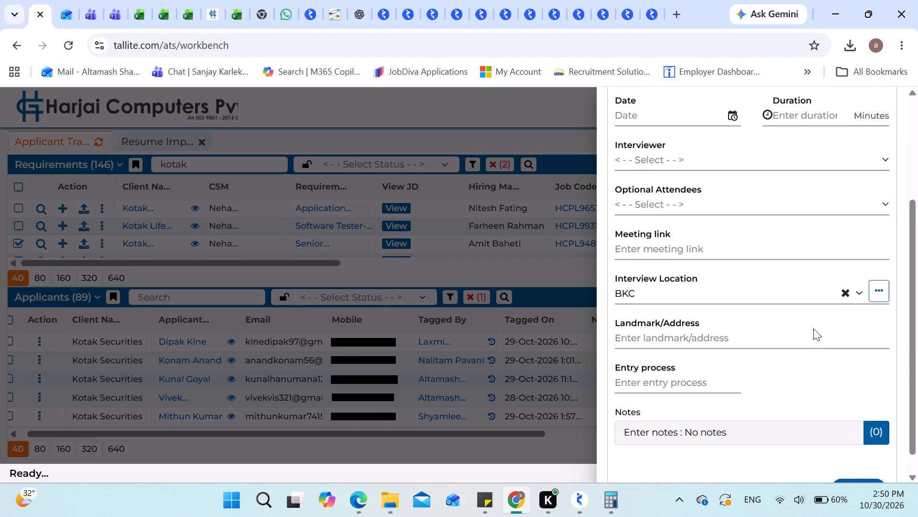
pyautogui.click(843, 471)
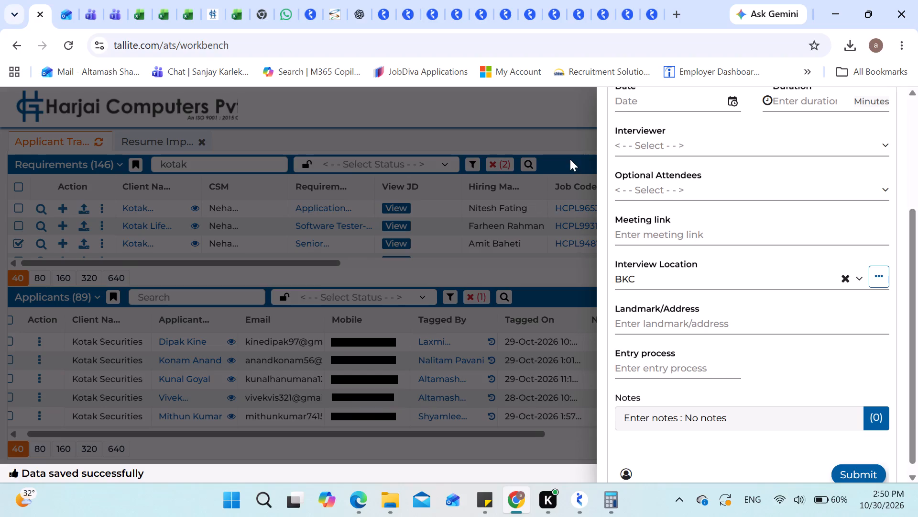
pyautogui.scroll(1, 729, 198)
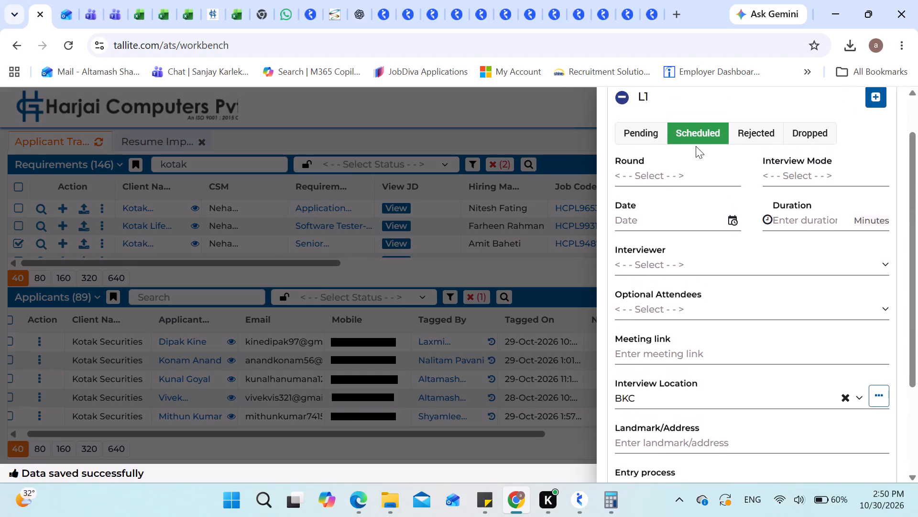
pyautogui.scroll(2, 696, 146)
pyautogui.click(622, 105)
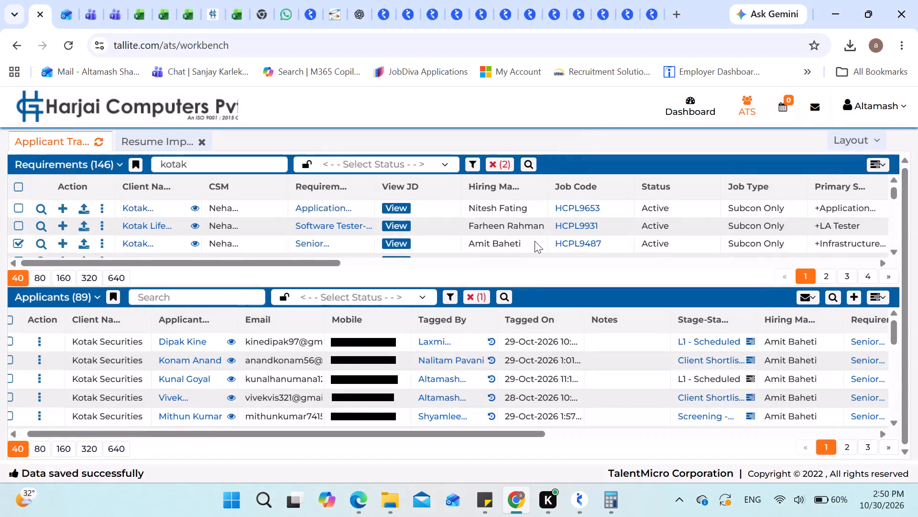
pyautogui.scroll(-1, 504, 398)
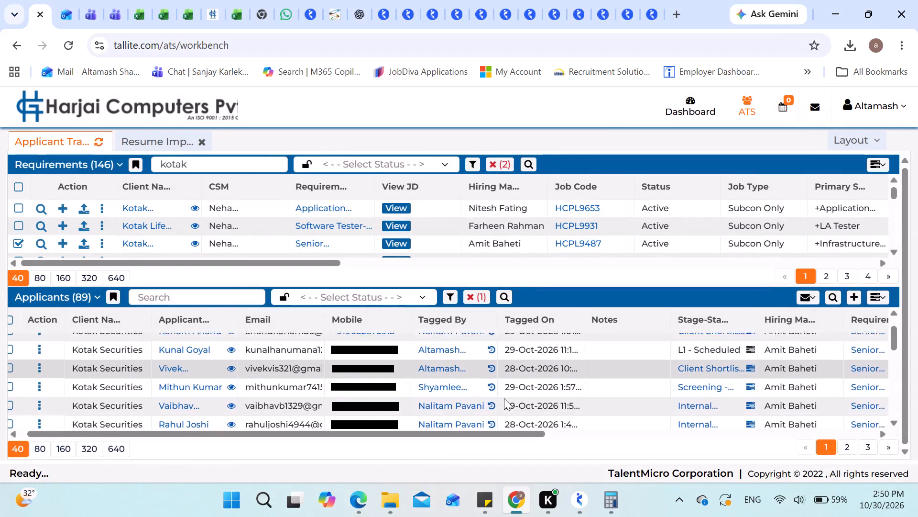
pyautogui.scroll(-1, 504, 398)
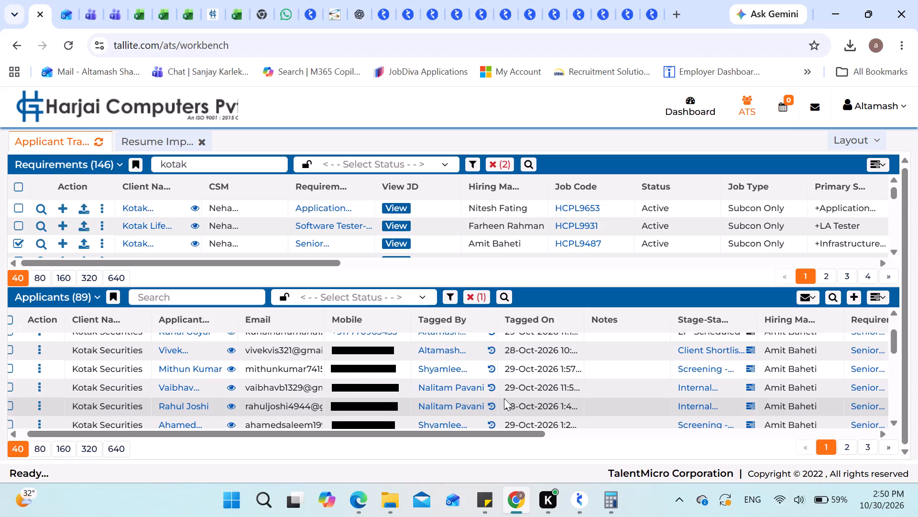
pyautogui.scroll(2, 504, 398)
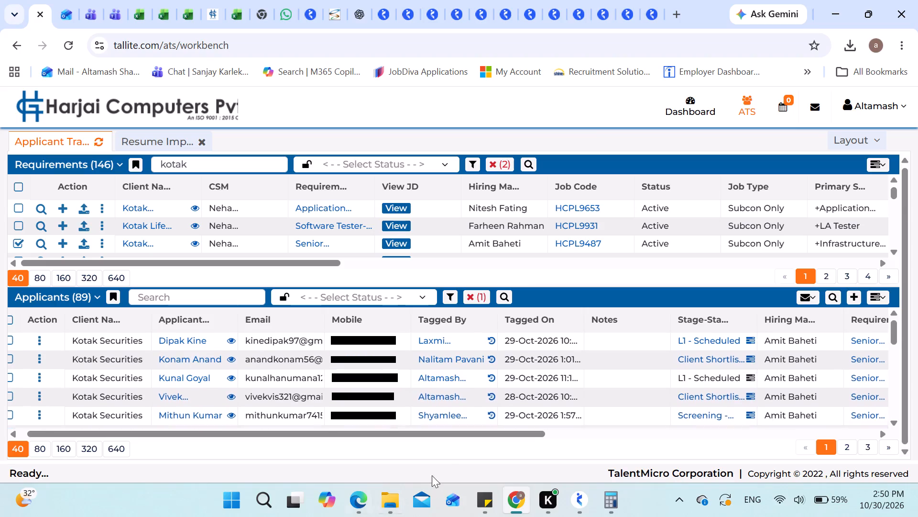
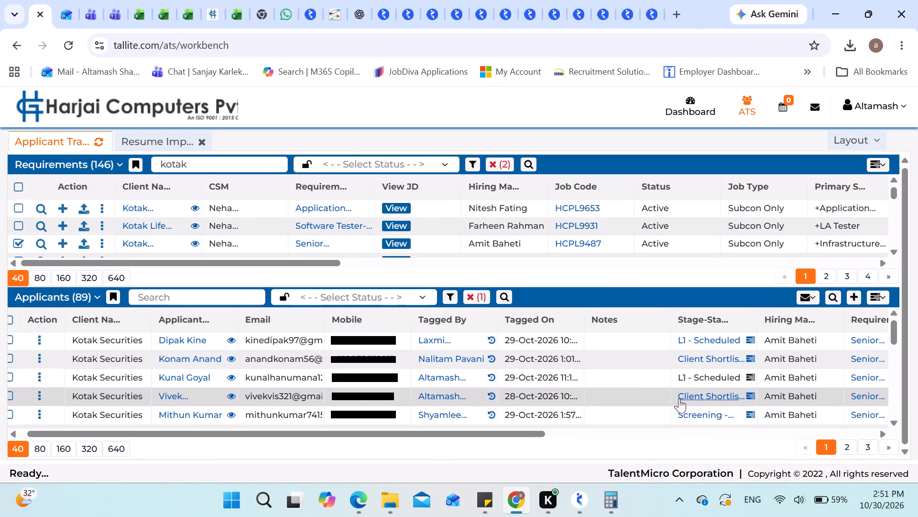
# Open the stage details of Vivek's Kotak Securities application, currently at Client Shortlist.
pyautogui.click(722, 395)
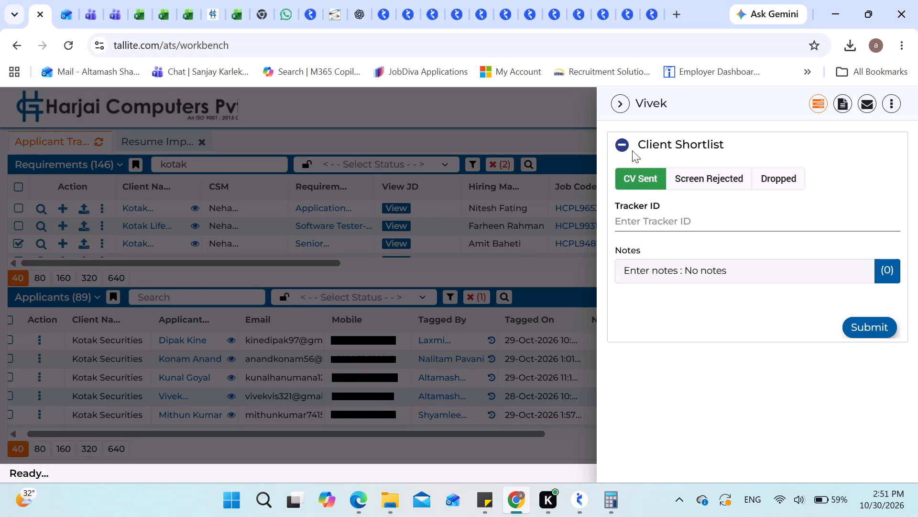
# Set the L1 stage of Vivek's Kotak Securities application to Scheduled, submit it and close the stage details.
pyautogui.click(627, 149)
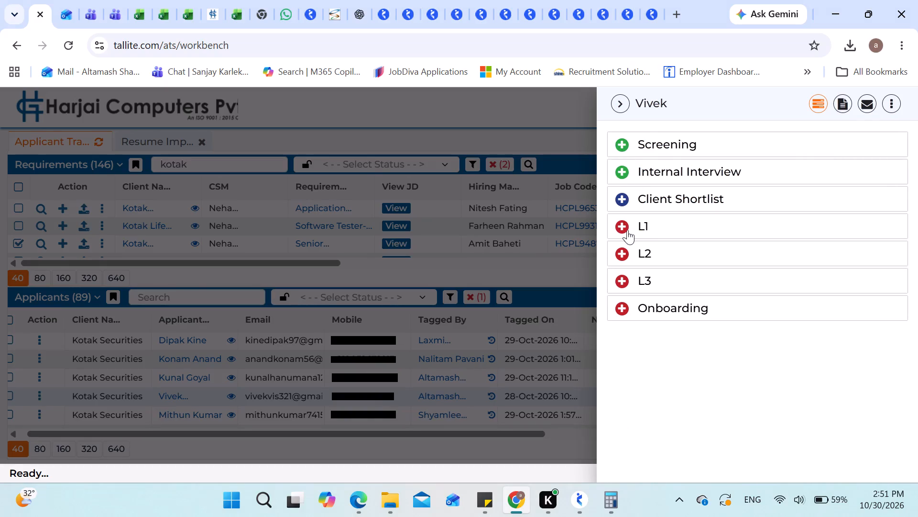
pyautogui.click(619, 229)
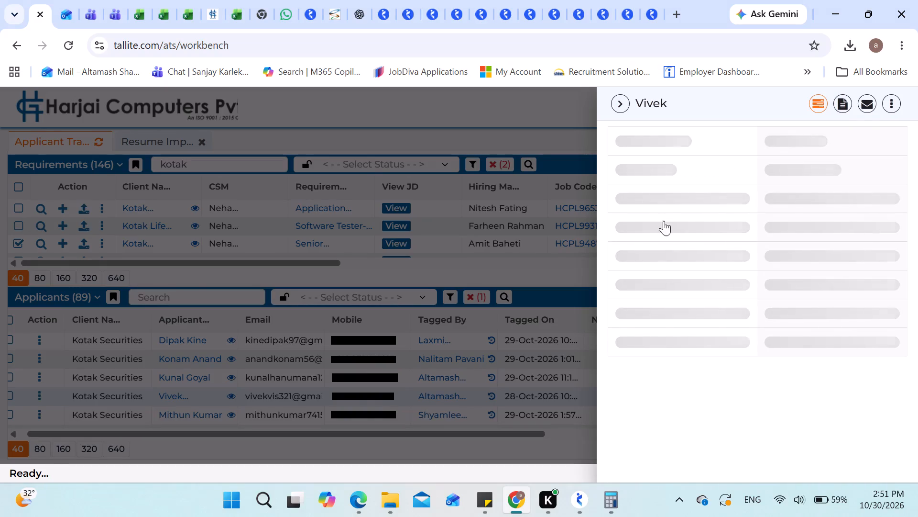
pyautogui.click(686, 183)
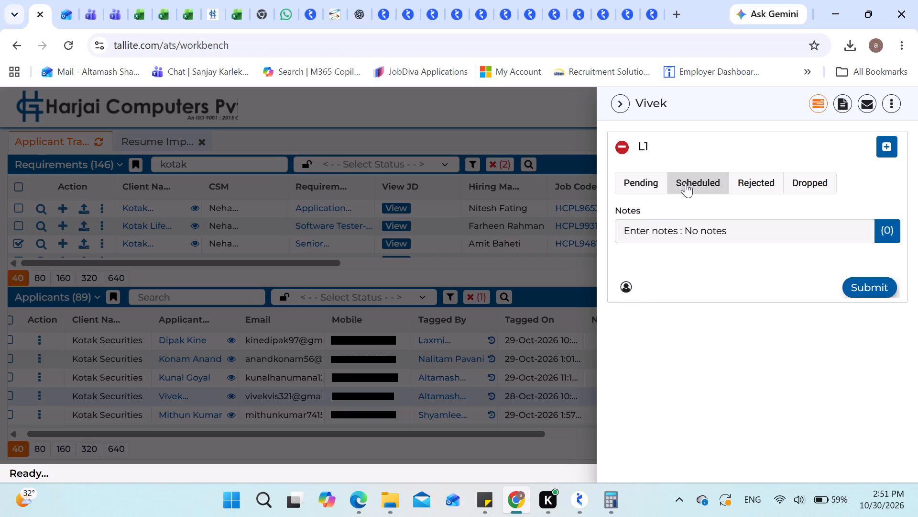
pyautogui.scroll(-2, 840, 337)
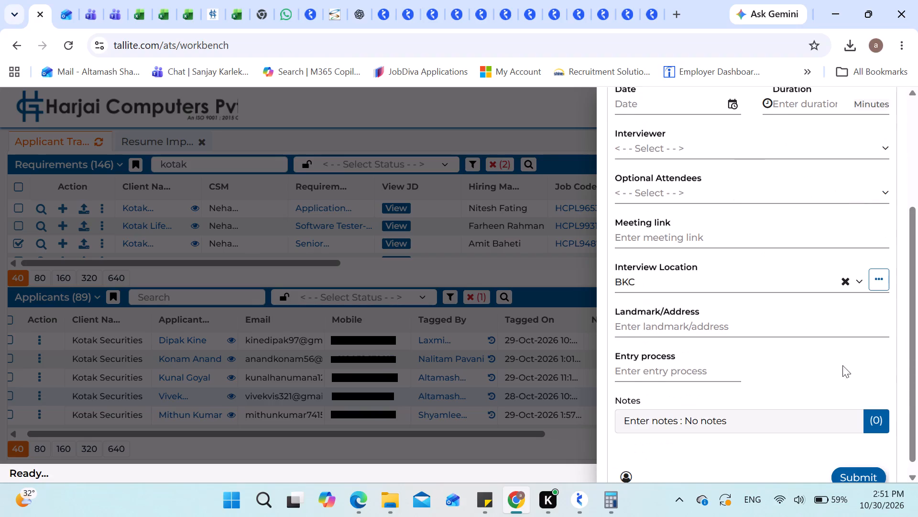
pyautogui.click(851, 459)
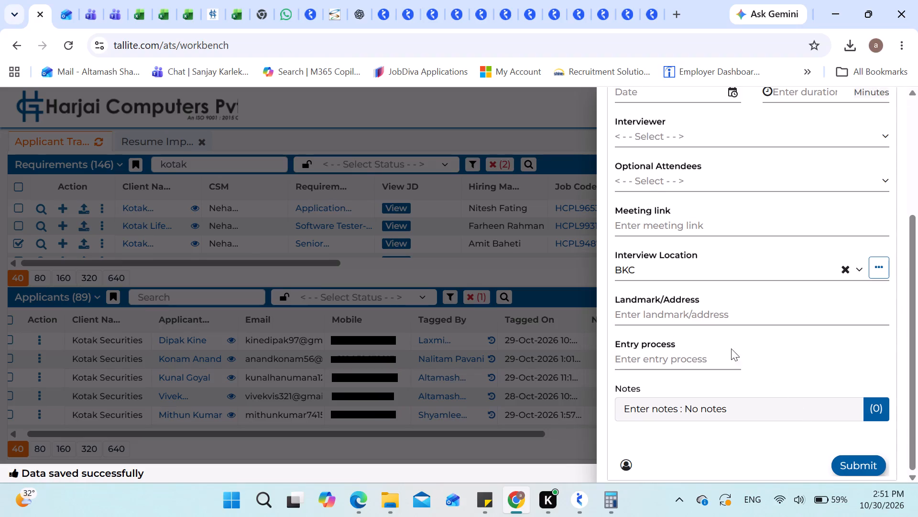
pyautogui.click(653, 192)
pyautogui.scroll(4, 653, 192)
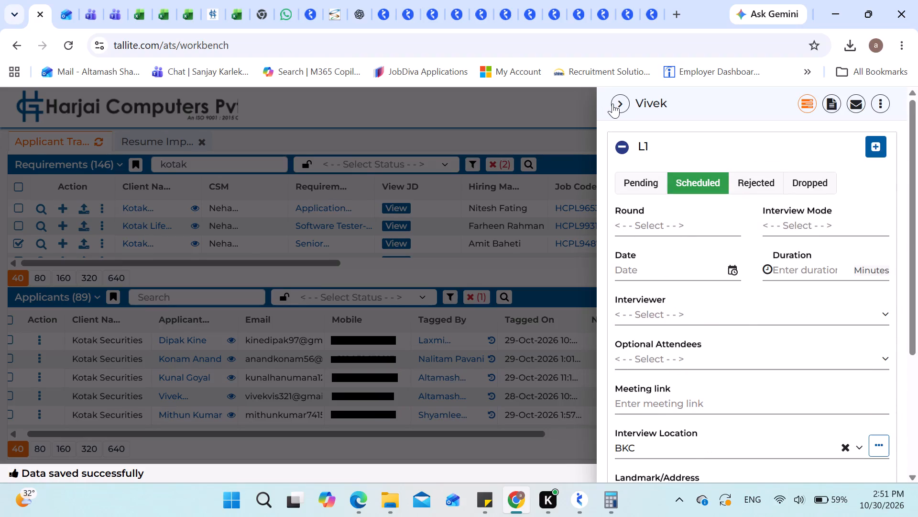
pyautogui.click(612, 103)
# Examine the stage statuses of the other Kotak Securities applicants to find those still at Client Shortlist.
pyautogui.scroll(-1, 657, 378)
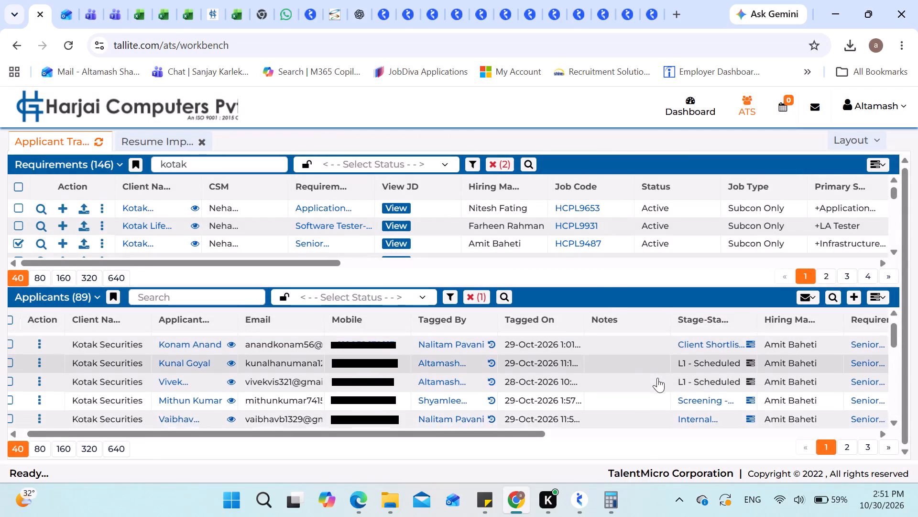
pyautogui.scroll(-1, 657, 378)
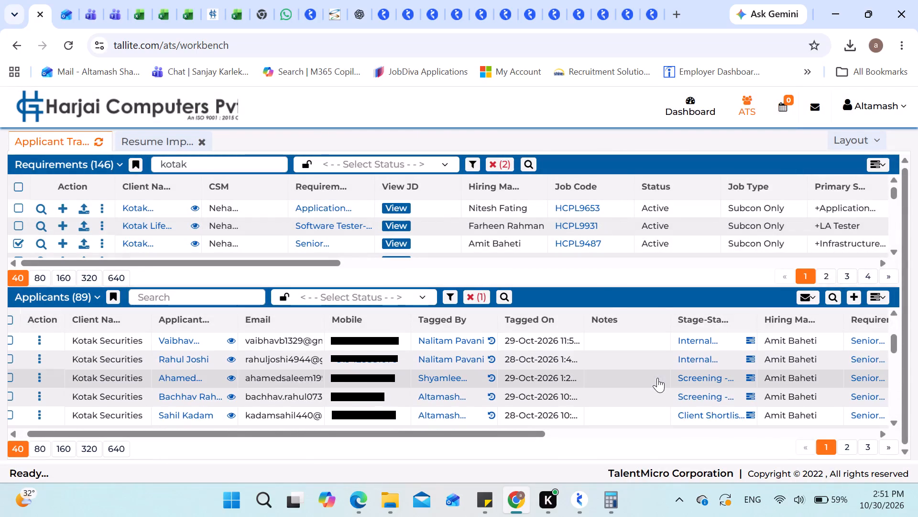
pyautogui.scroll(-1, 657, 378)
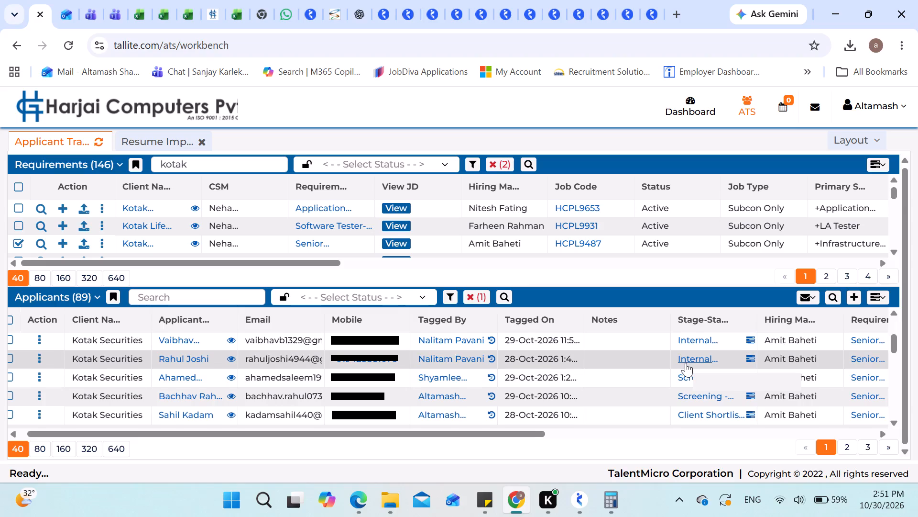
pyautogui.scroll(1, 686, 362)
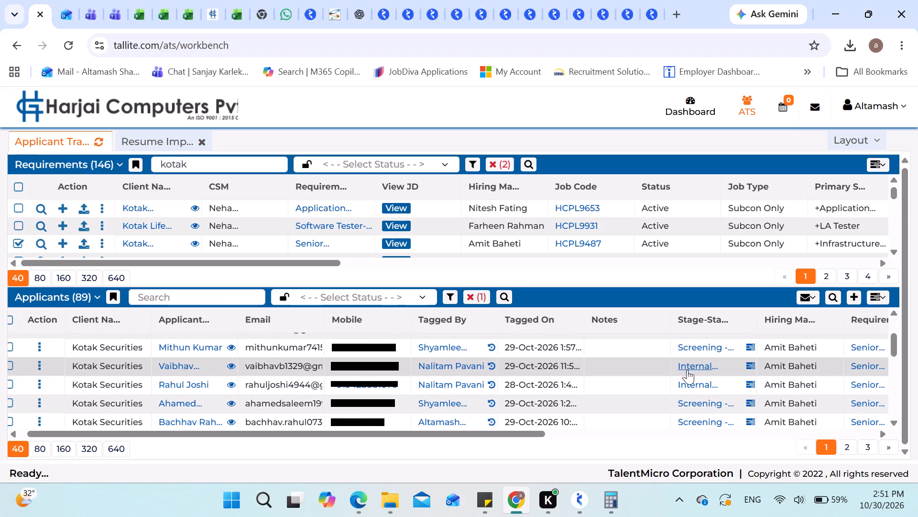
pyautogui.scroll(1, 687, 370)
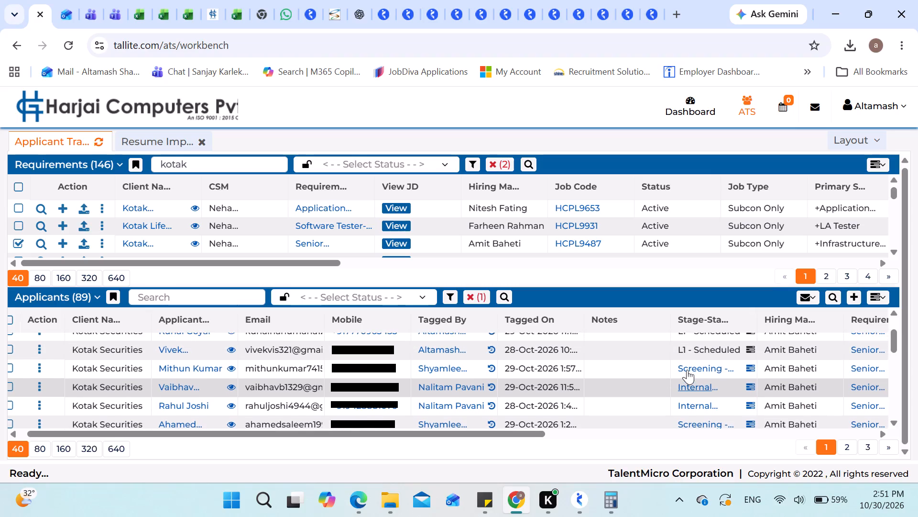
pyautogui.scroll(2, 687, 370)
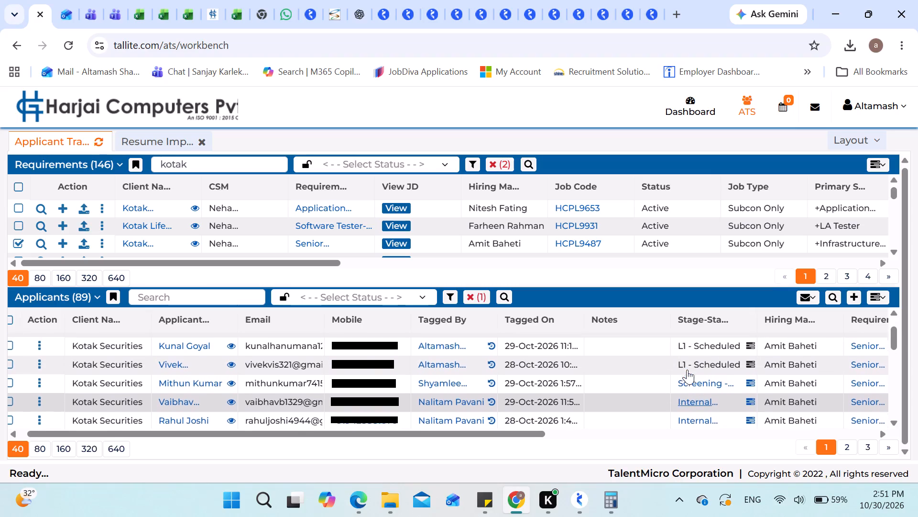
pyautogui.scroll(1, 687, 370)
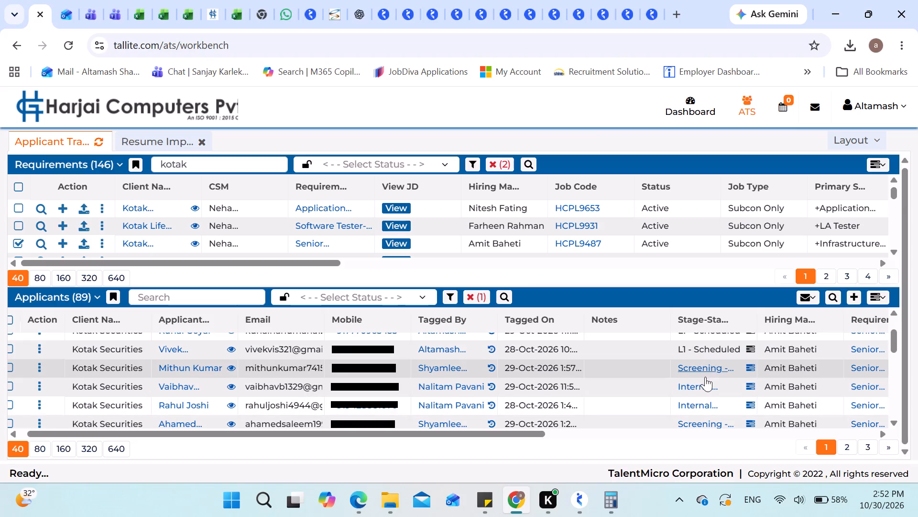
pyautogui.scroll(1, 705, 377)
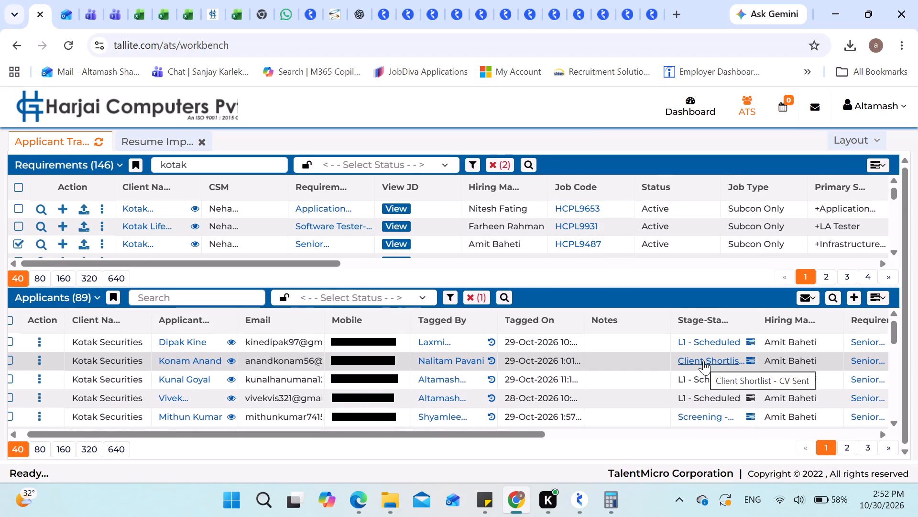
pyautogui.scroll(-2, 703, 360)
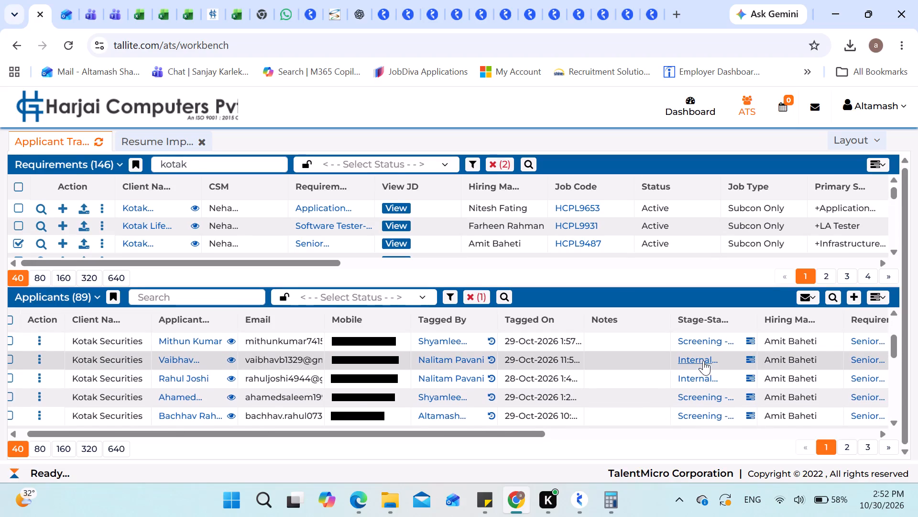
pyautogui.scroll(-1, 703, 360)
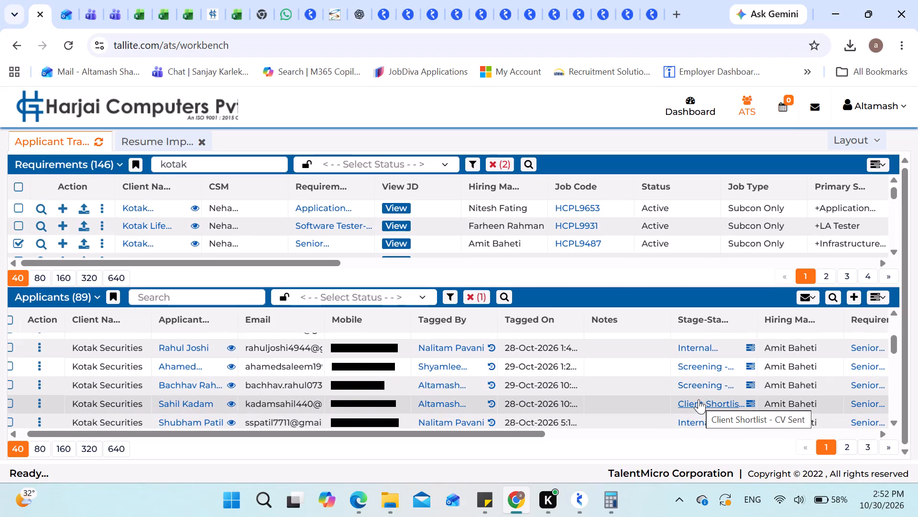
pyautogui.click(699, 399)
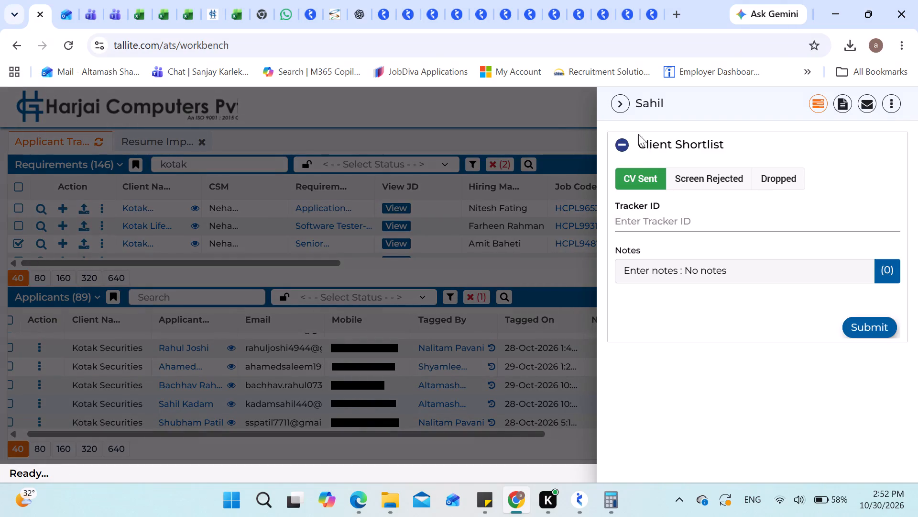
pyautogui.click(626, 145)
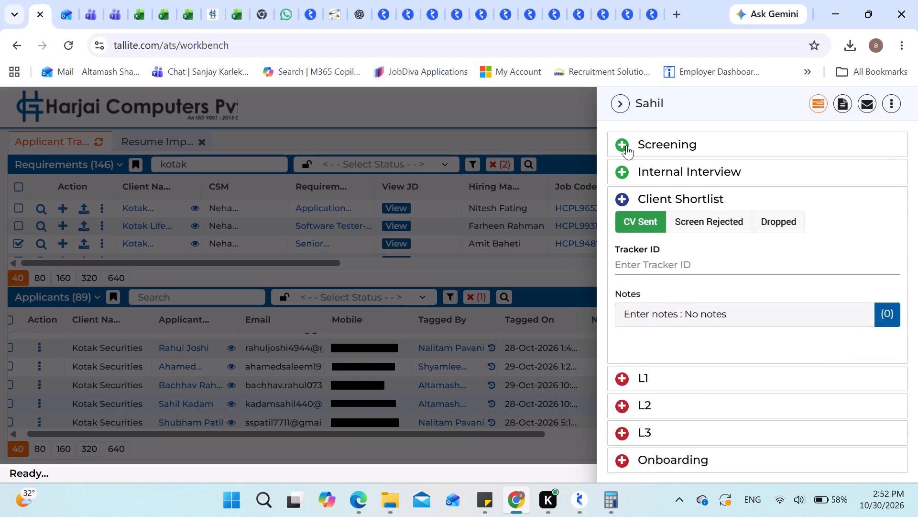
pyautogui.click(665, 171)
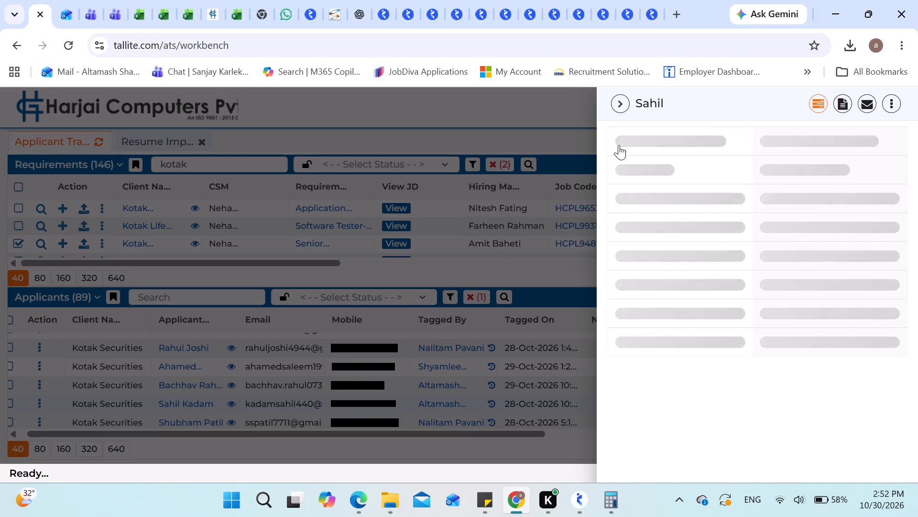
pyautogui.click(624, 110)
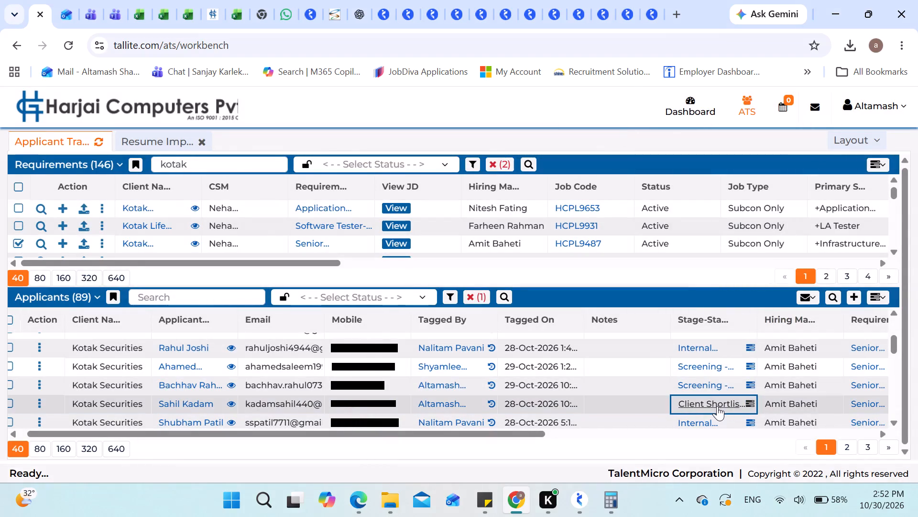
# Set the L1 stage of Sahil's Kotak Securities application to Scheduled, submit it and close the stage details.
pyautogui.click(717, 406)
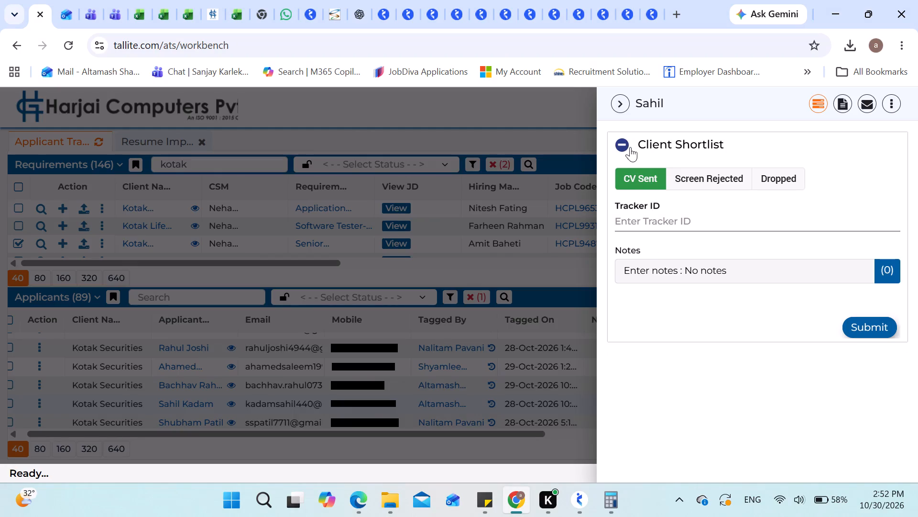
pyautogui.click(618, 147)
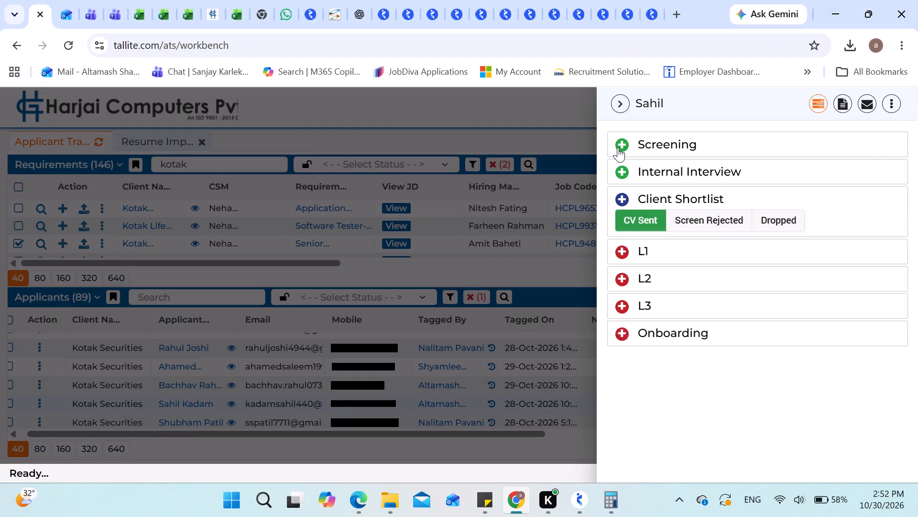
pyautogui.click(630, 223)
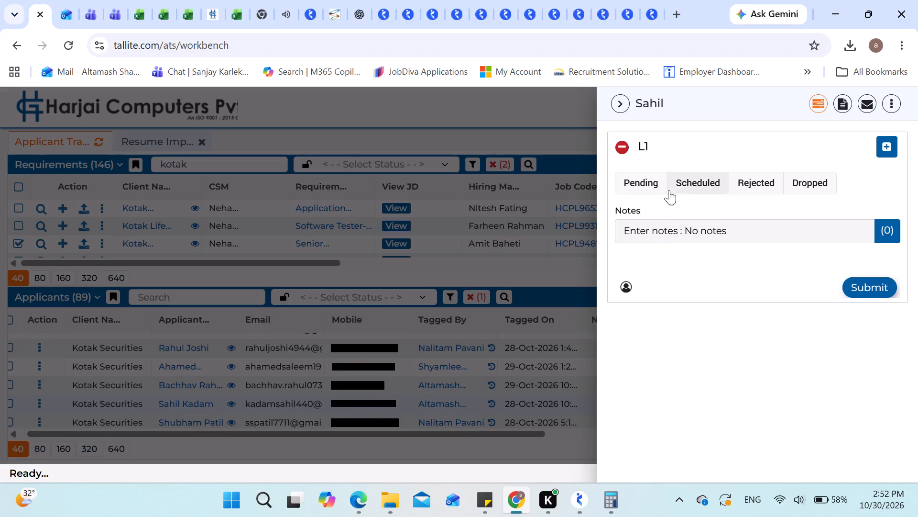
pyautogui.click(685, 187)
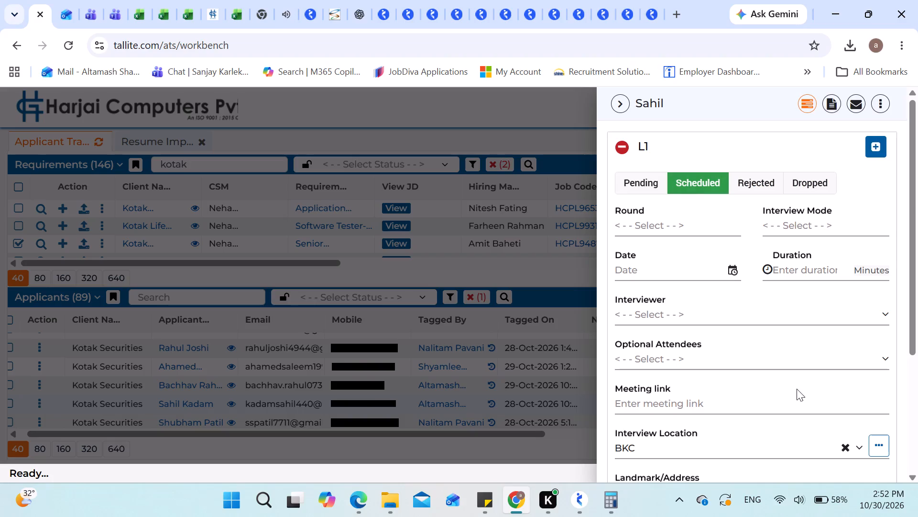
pyautogui.scroll(-3, 797, 389)
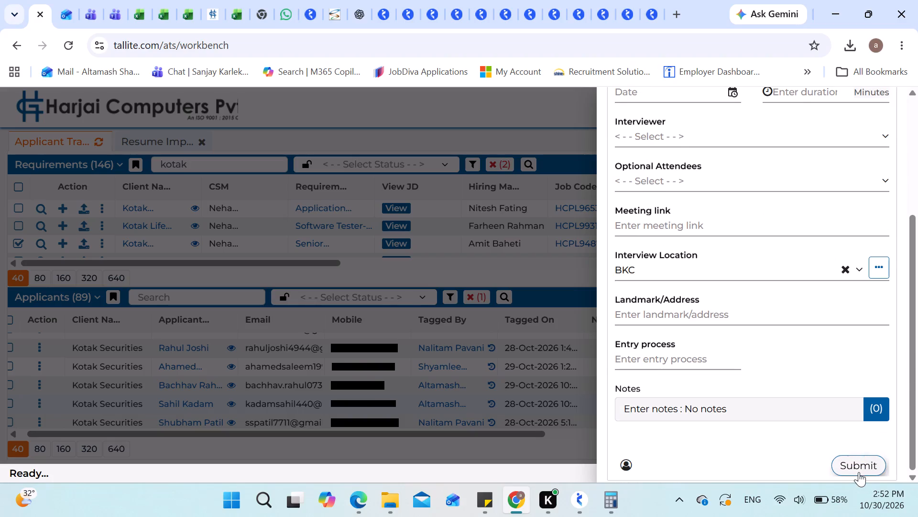
pyautogui.click(859, 472)
pyautogui.scroll(2, 718, 327)
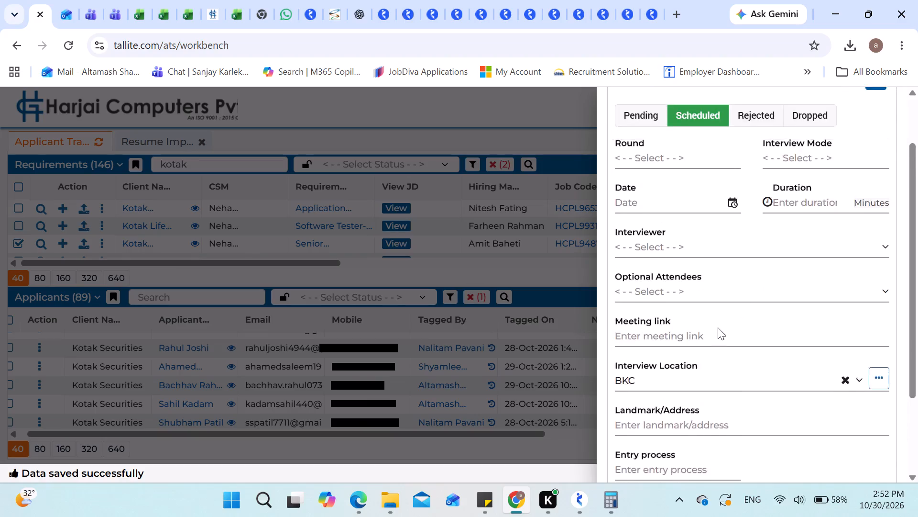
pyautogui.scroll(2, 718, 327)
pyautogui.click(624, 109)
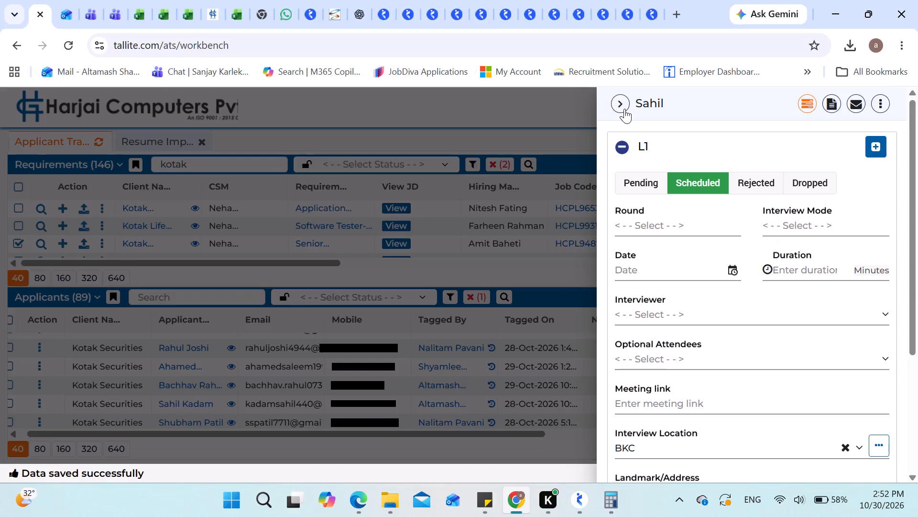
# Reset the applicants list's filter to refresh the Kotak Securities applicants and check their stage statuses.
pyautogui.scroll(3, 656, 397)
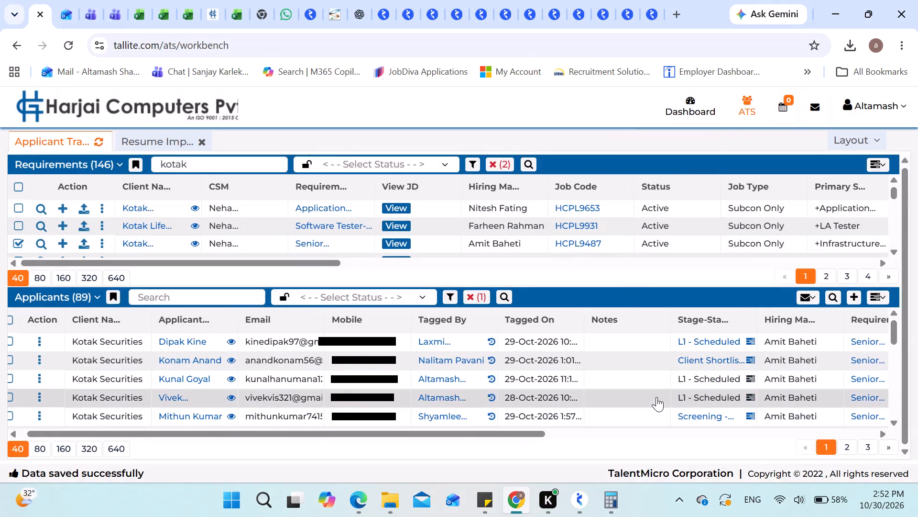
pyautogui.click(475, 295)
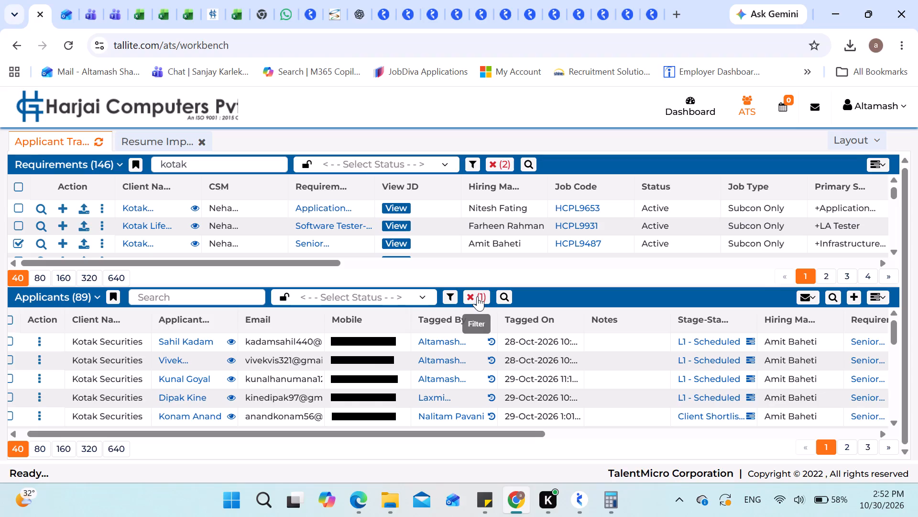
pyautogui.click(477, 296)
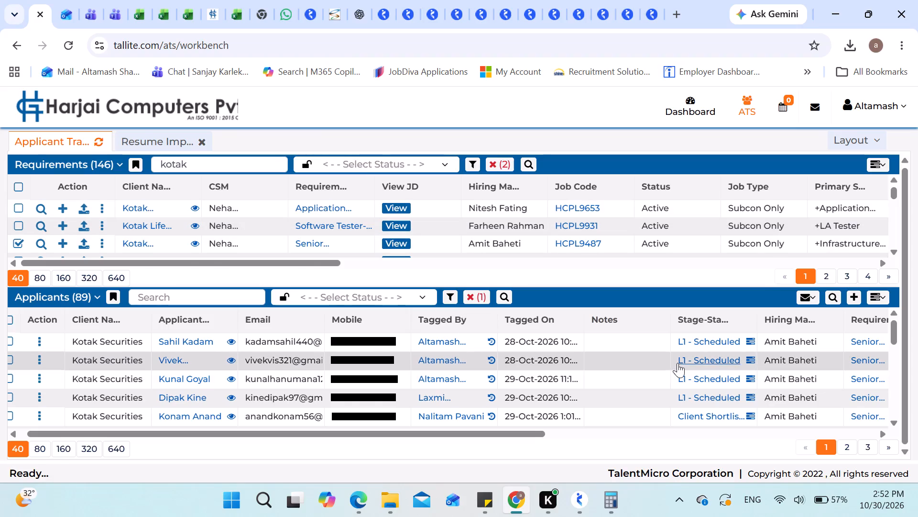
# Examine the stage statuses of the Kotak Securities applicants further down the applicants list.
pyautogui.scroll(-1, 687, 390)
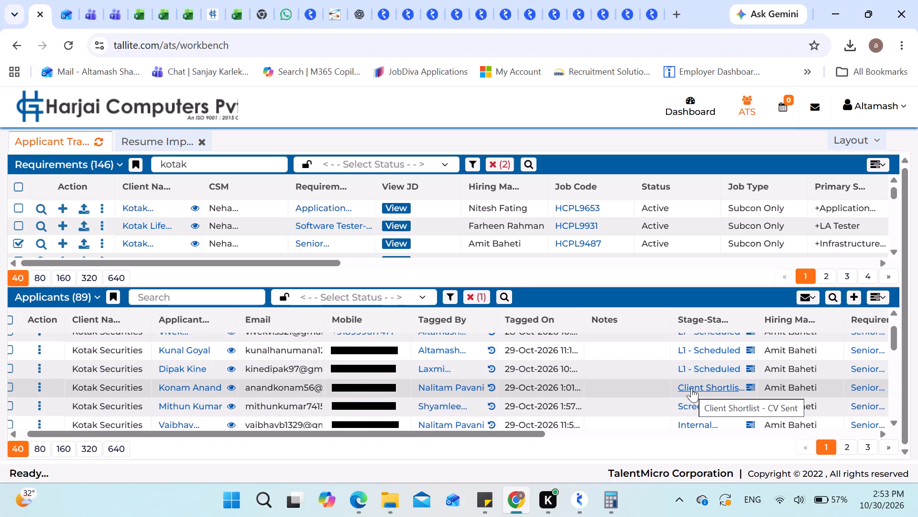
pyautogui.scroll(-1, 691, 388)
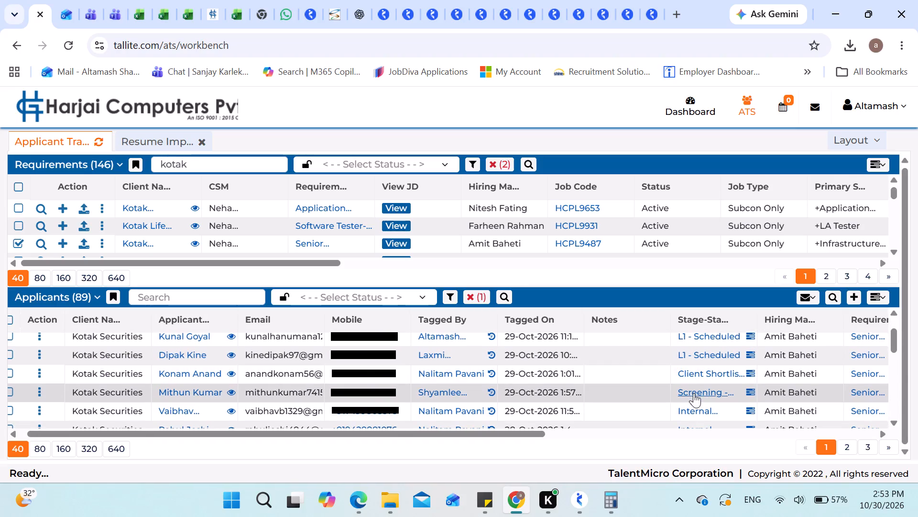
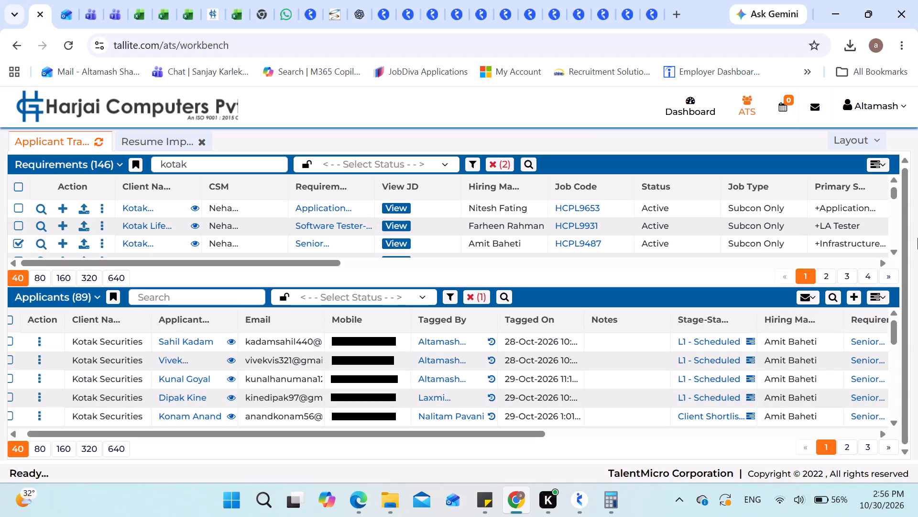
# Clear the active filters from the applicants list and from the requirements list.
pyautogui.click(474, 294)
pyautogui.click(492, 164)
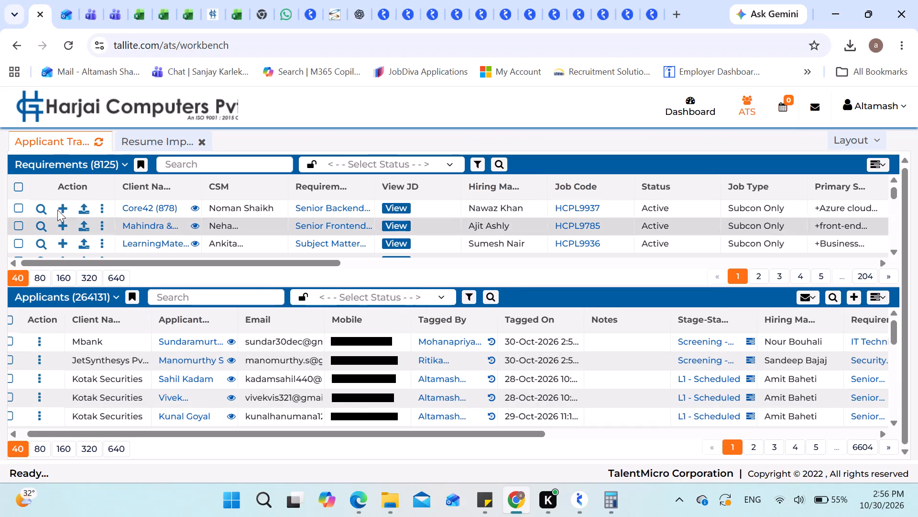
# Search the requirements for "jet" and select the JetSynthesys security requirement HCPL9652 to list its applicants.
pyautogui.scroll(1, 59, 206)
pyautogui.click(270, 161)
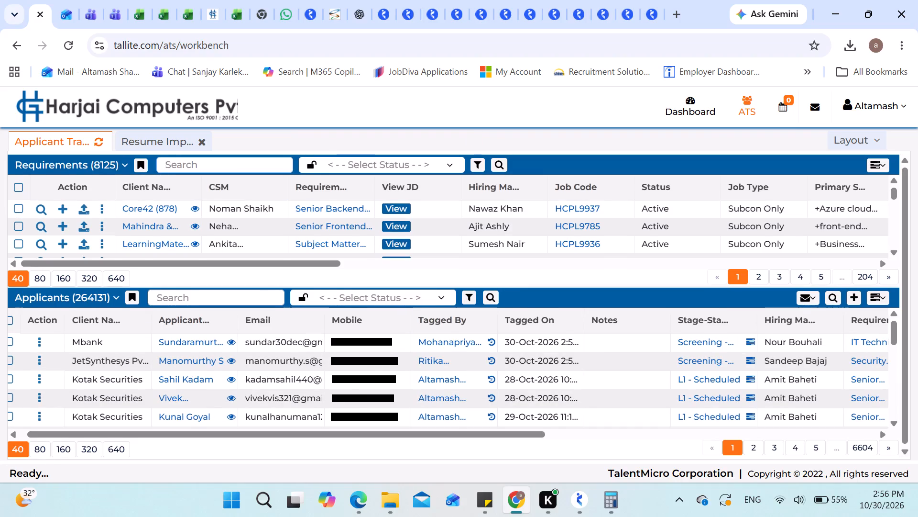
pyautogui.write('nsdl')
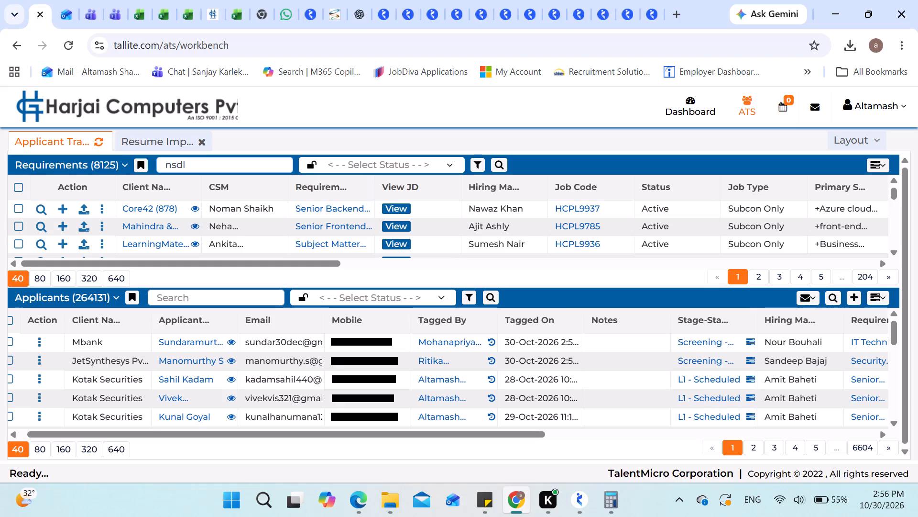
pyautogui.doubleClick(264, 161)
pyautogui.write('jet')
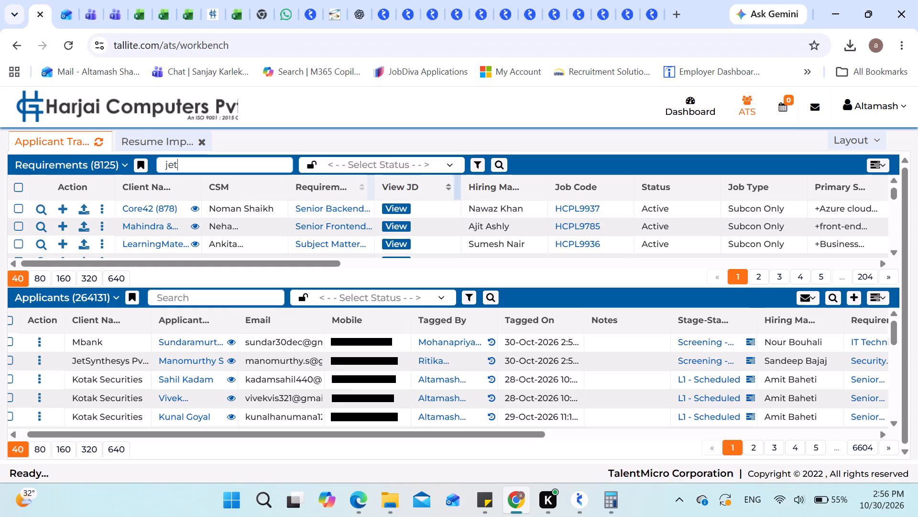
pyautogui.click(493, 164)
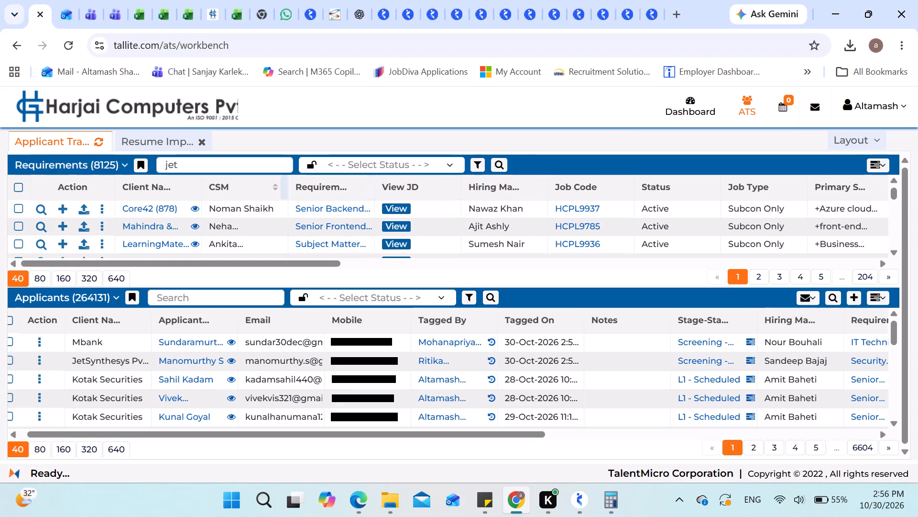
pyautogui.click(20, 207)
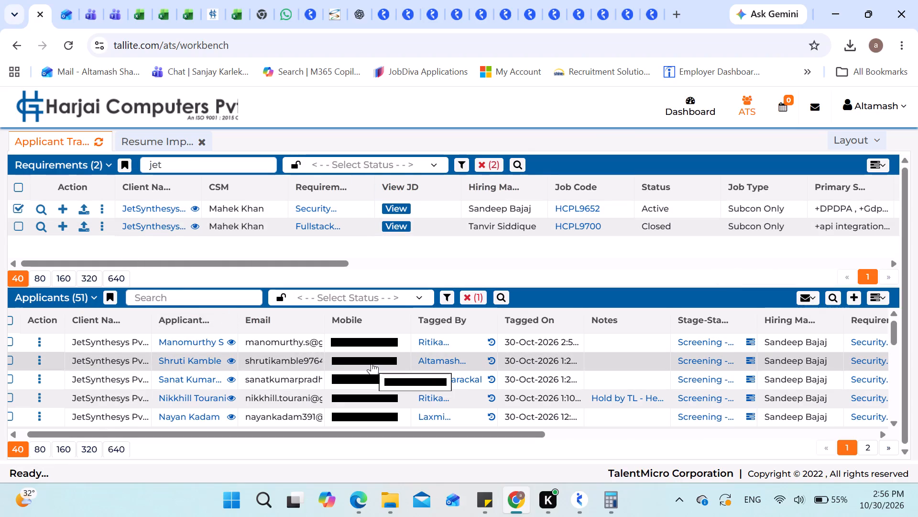
# Look through both pages of JetSynthesys applicants, checking their stage statuses and who tagged them.
pyautogui.scroll(1, 372, 362)
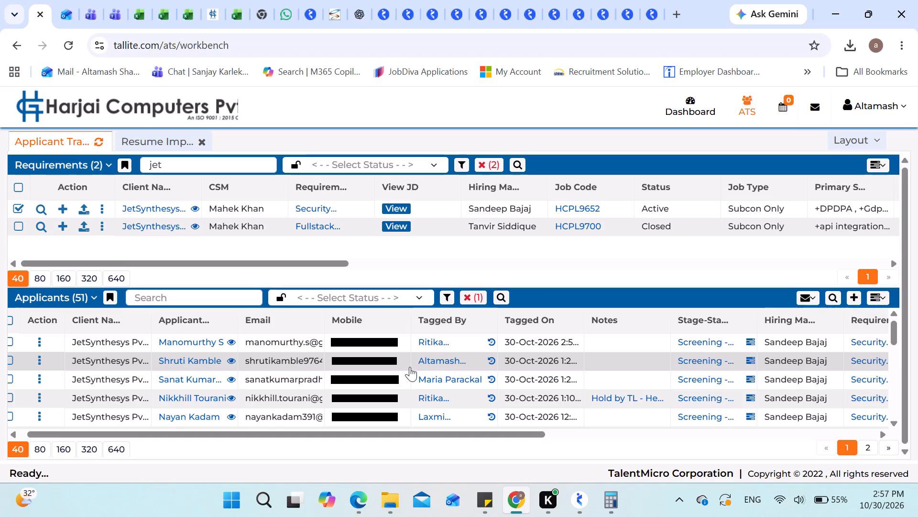
pyautogui.scroll(-2, 361, 400)
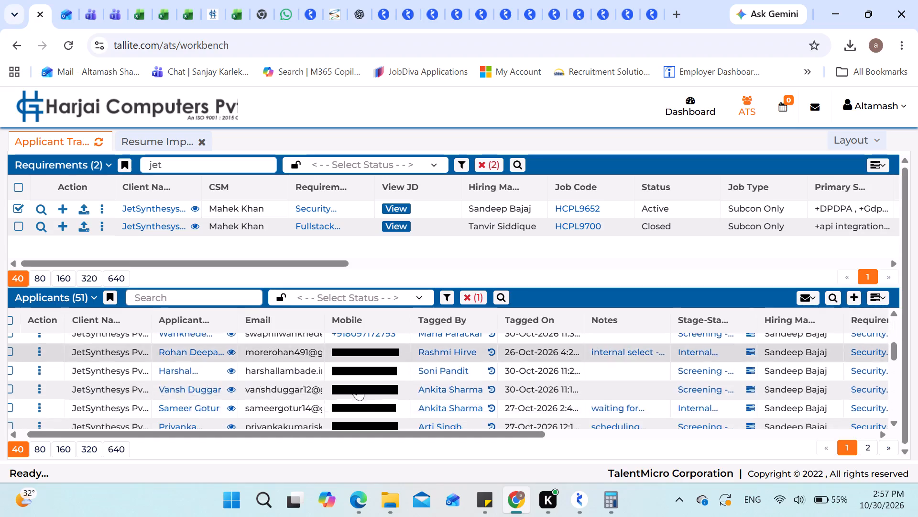
pyautogui.scroll(-13, 356, 384)
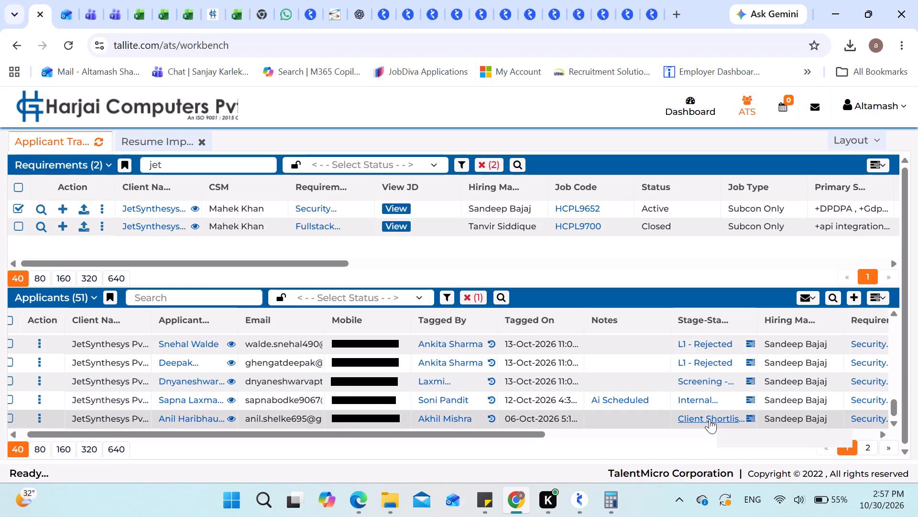
pyautogui.click(871, 454)
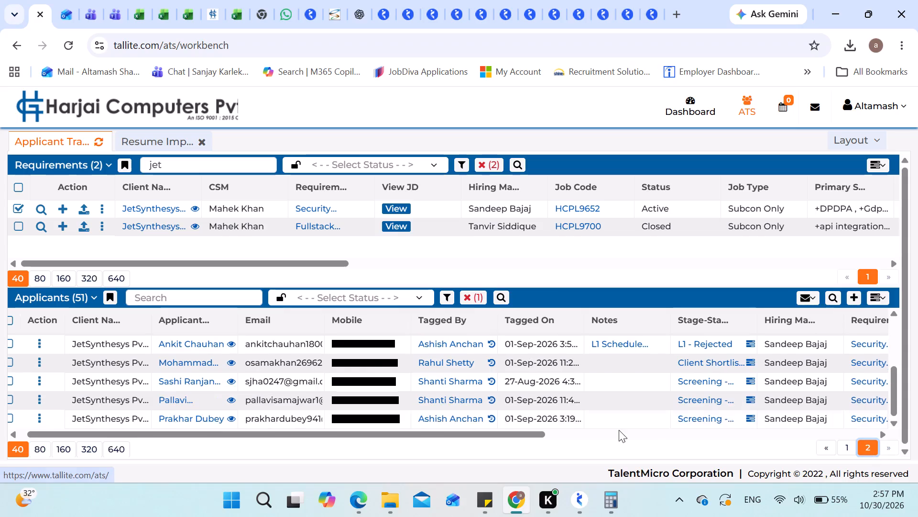
pyautogui.scroll(-2, 555, 389)
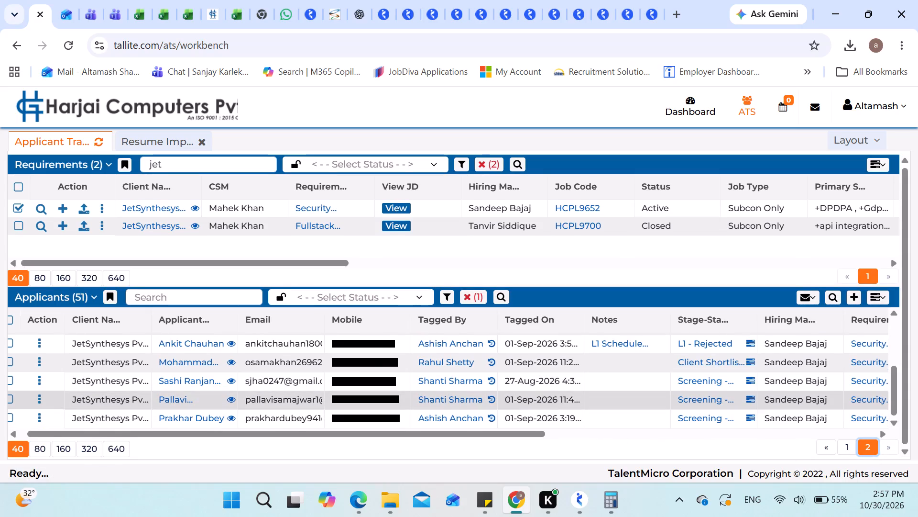
pyautogui.scroll(1, 532, 362)
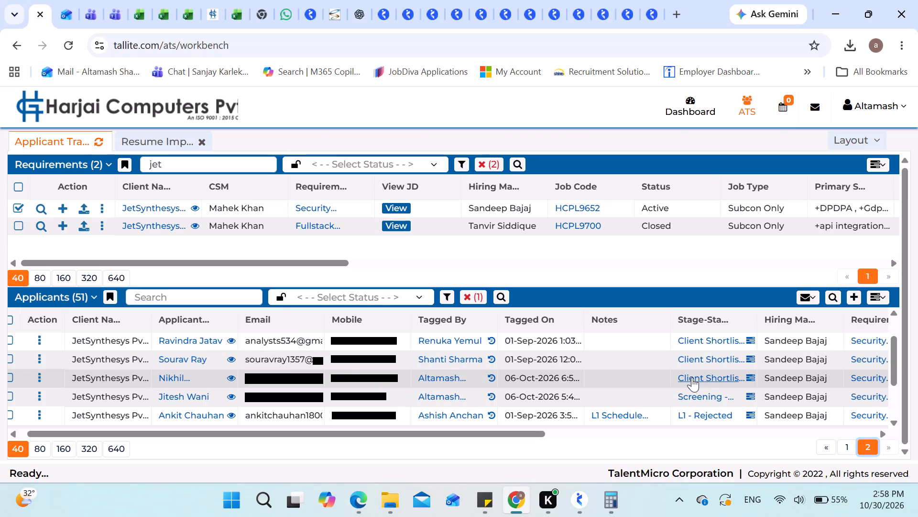
# Review the resume details of JetSynthesys applicant Nikhil, read through both pages of the resume document and close it.
pyautogui.click(229, 377)
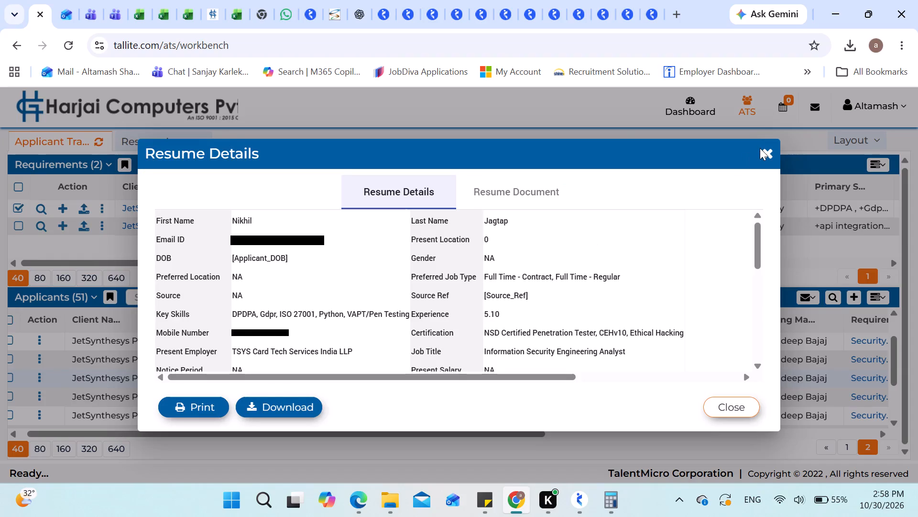
pyautogui.click(767, 150)
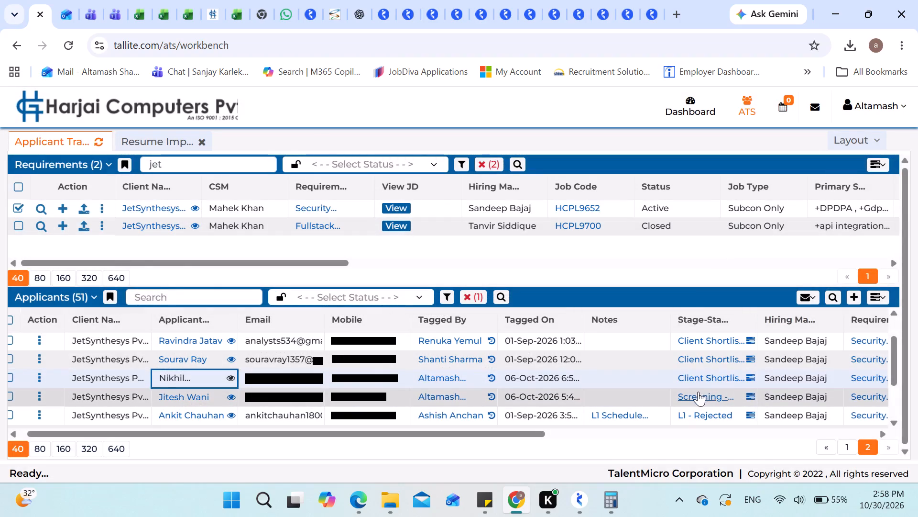
pyautogui.click(227, 377)
pyautogui.click(514, 195)
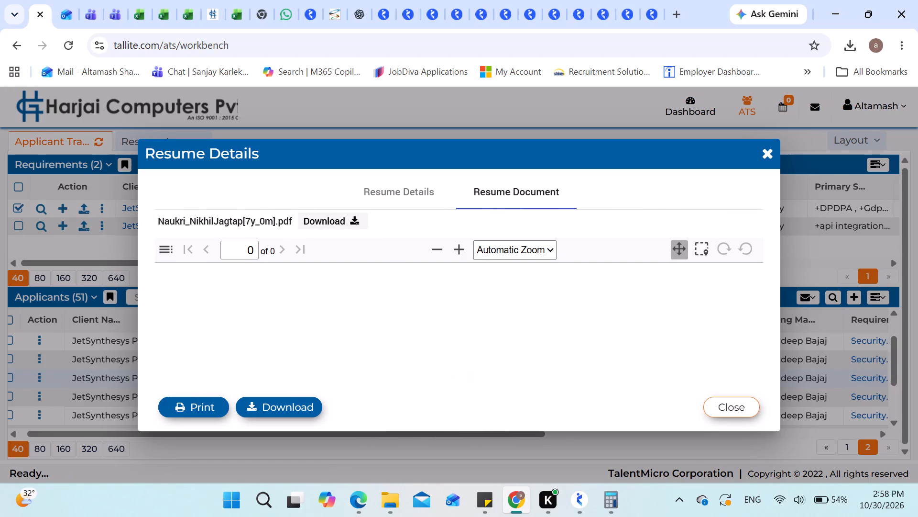
pyautogui.scroll(-1, 350, 302)
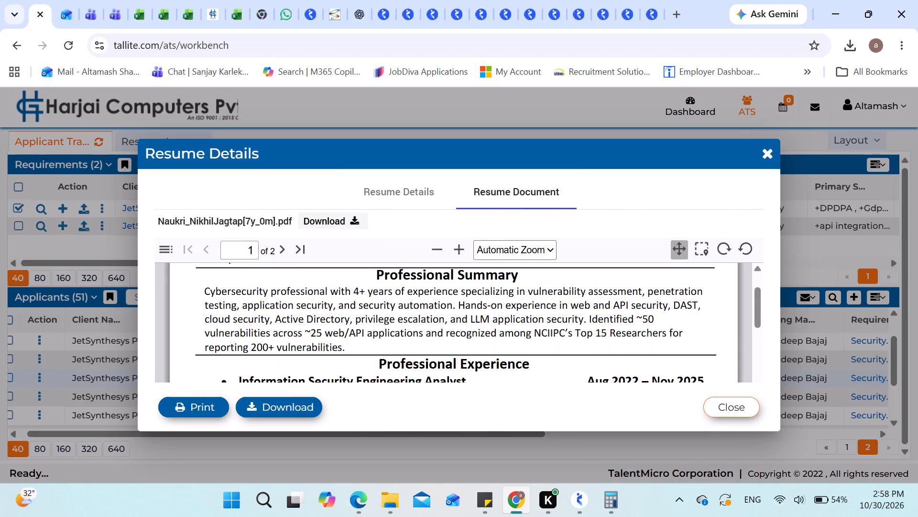
pyautogui.scroll(-1, 350, 302)
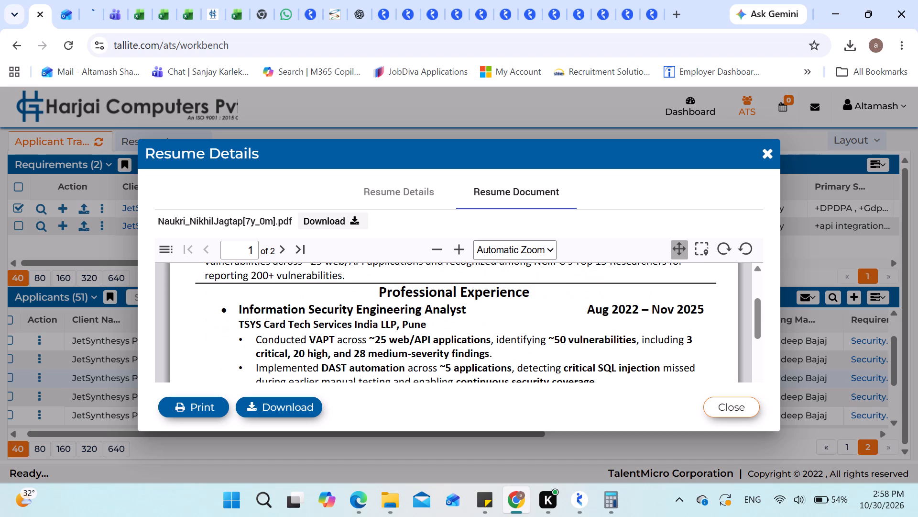
pyautogui.scroll(-1, 334, 323)
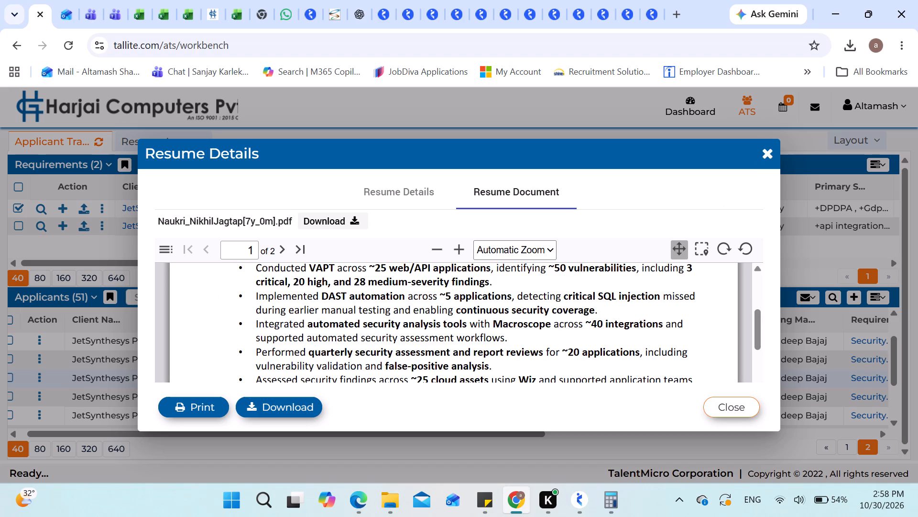
pyautogui.scroll(1, 602, 303)
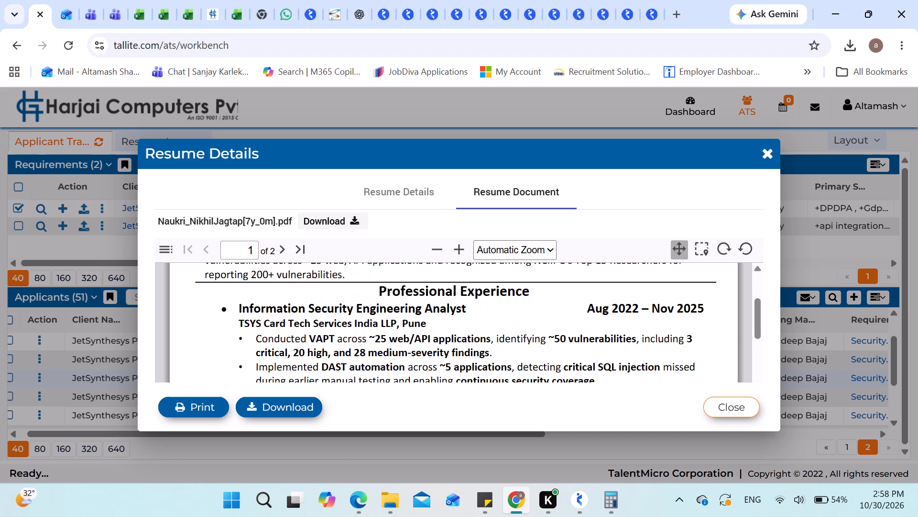
pyautogui.scroll(-4, 602, 303)
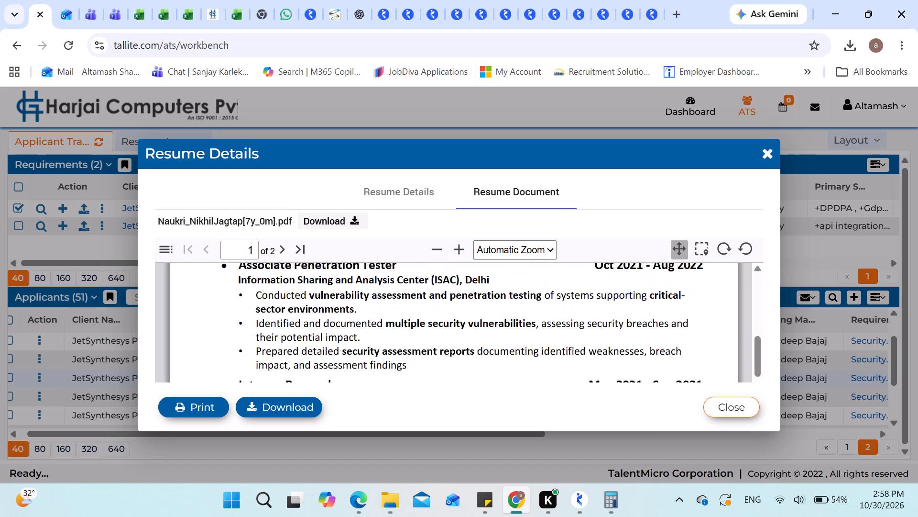
pyautogui.scroll(-2, 602, 303)
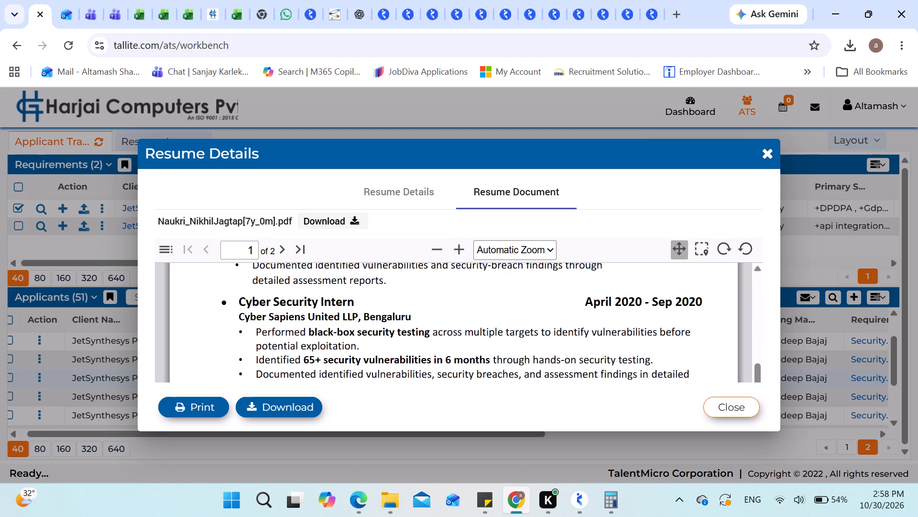
pyautogui.scroll(-7, 602, 303)
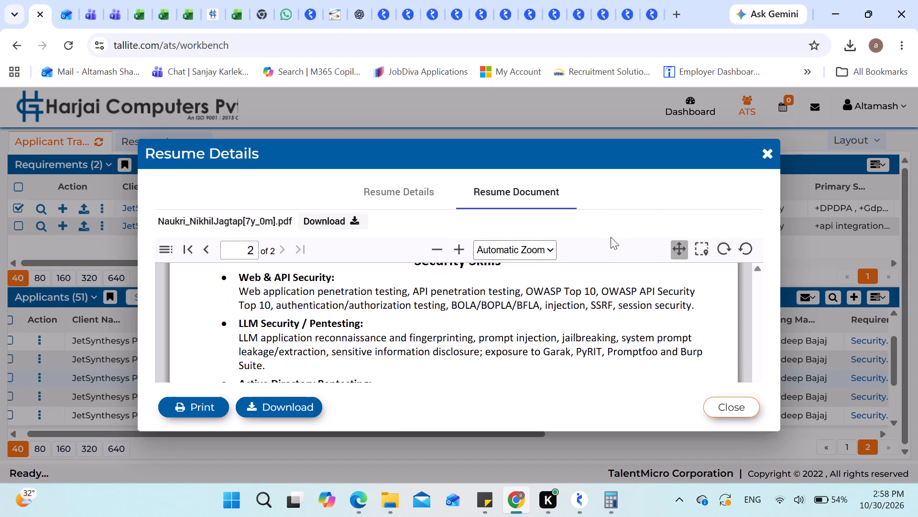
pyautogui.click(763, 152)
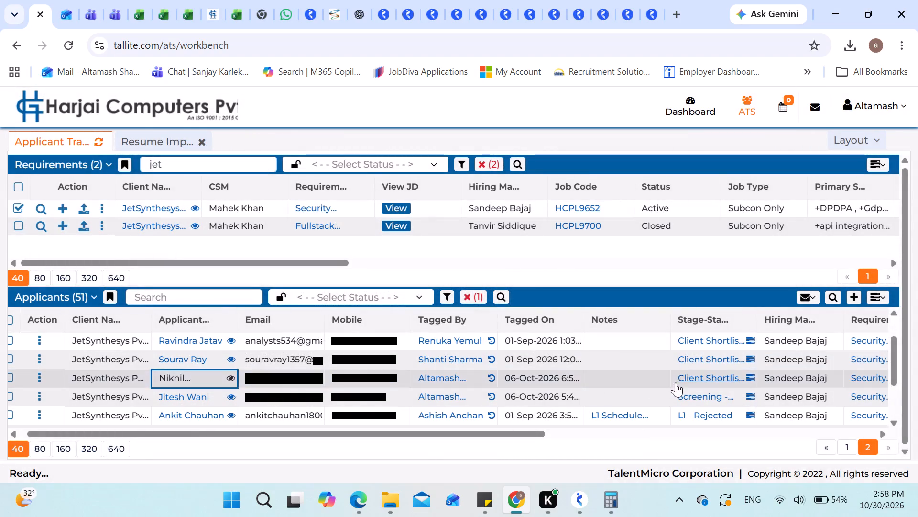
# Open the resume document of JetSynthesys applicant Jitesh, read the professional summary and experience, and close it.
pyautogui.click(235, 397)
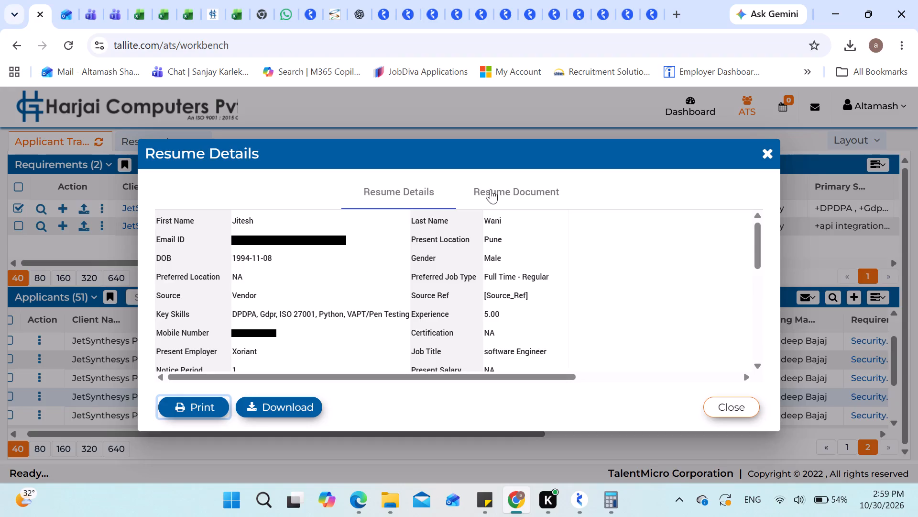
pyautogui.click(491, 189)
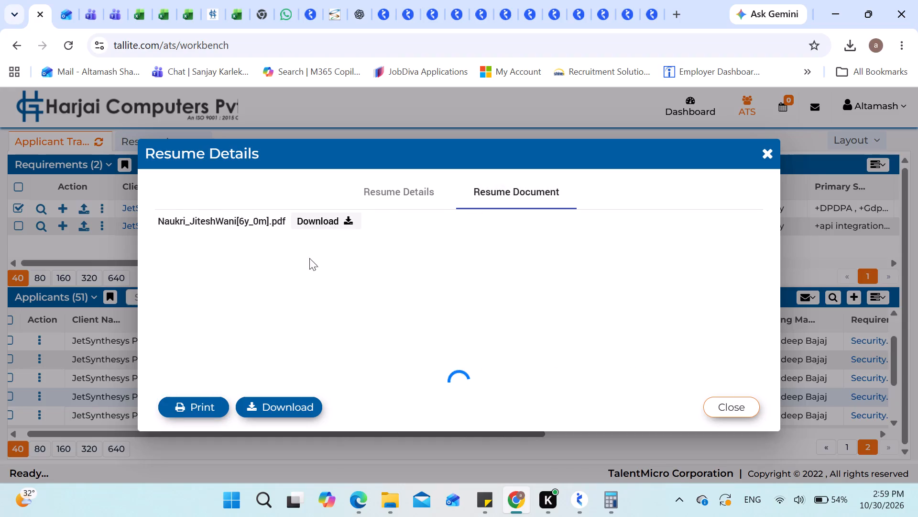
pyautogui.scroll(-2, 315, 273)
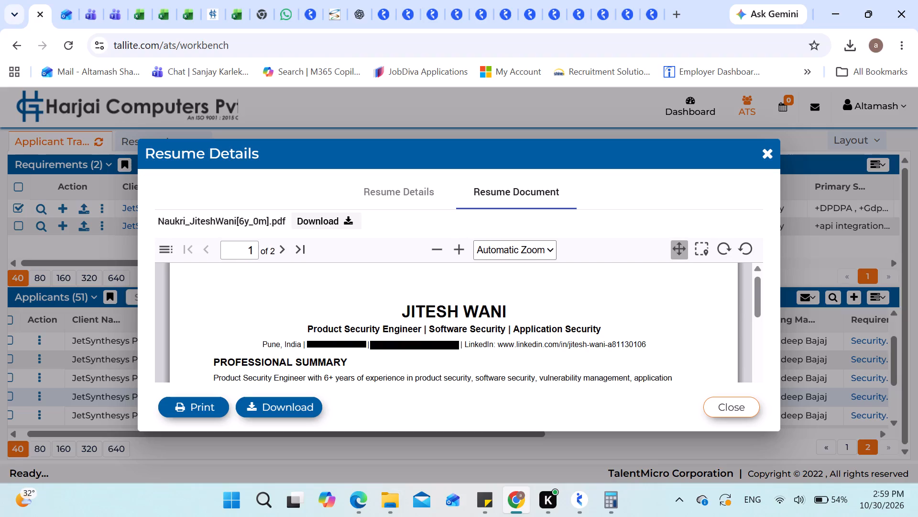
pyautogui.scroll(-1, 336, 285)
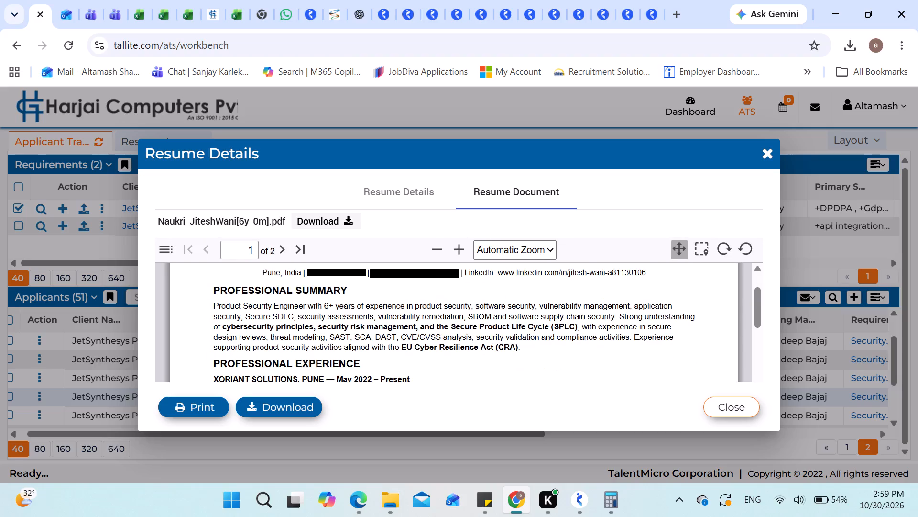
pyautogui.scroll(-1, 334, 305)
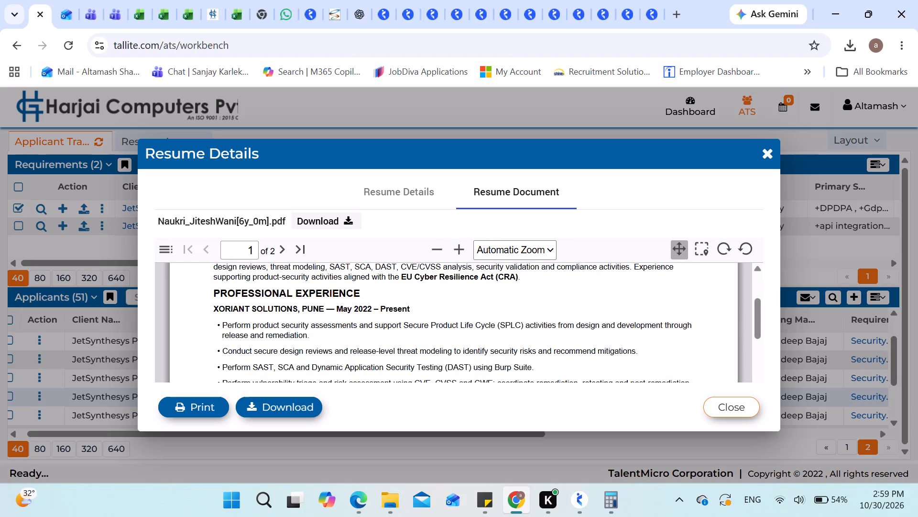
pyautogui.scroll(-1, 331, 309)
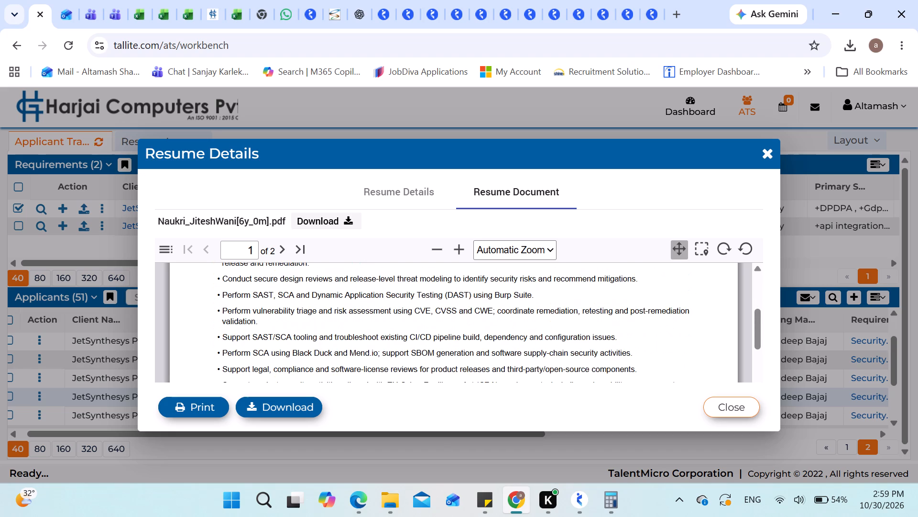
pyautogui.scroll(-1, 331, 309)
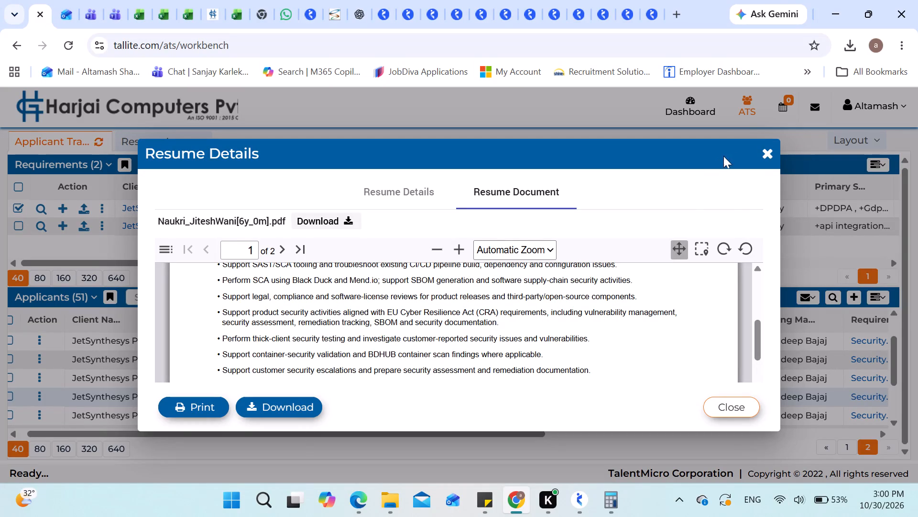
pyautogui.click(768, 156)
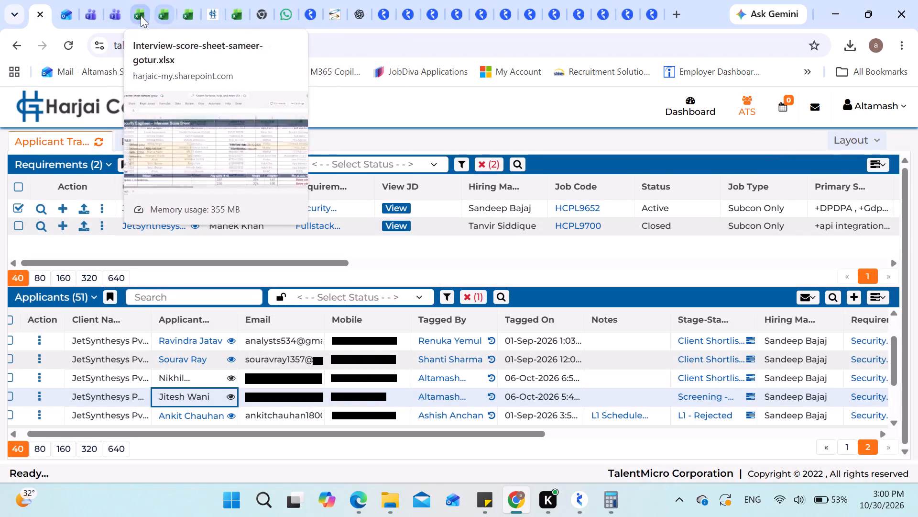
# Switch to the Farha Team Interview tracker workbook and look through the latest DR Update entries and the CV & Calls sheet.
pyautogui.click(157, 18)
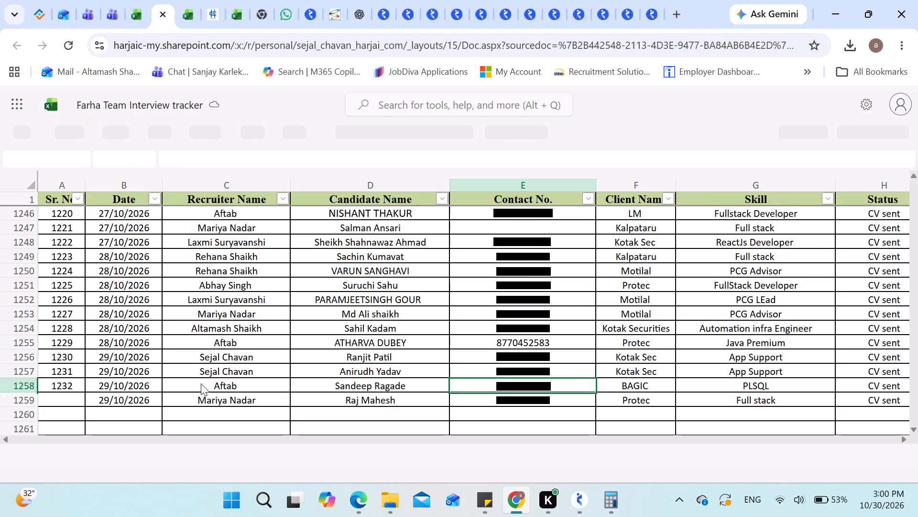
pyautogui.scroll(-2, 218, 425)
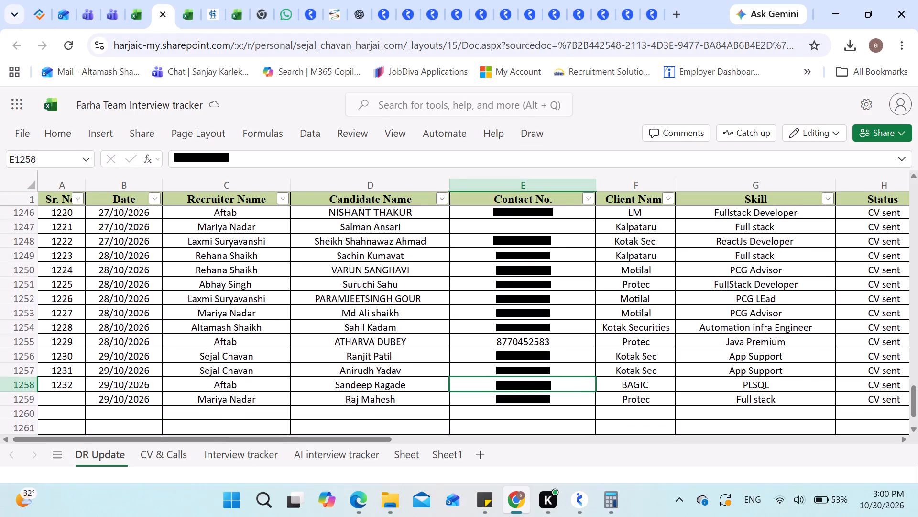
pyautogui.scroll(-1, 206, 411)
pyautogui.click(147, 463)
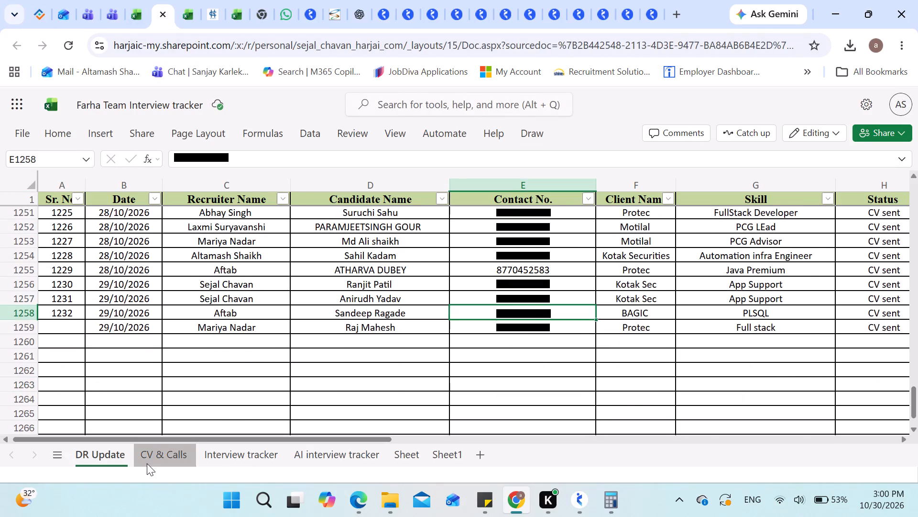
pyautogui.scroll(-4, 201, 352)
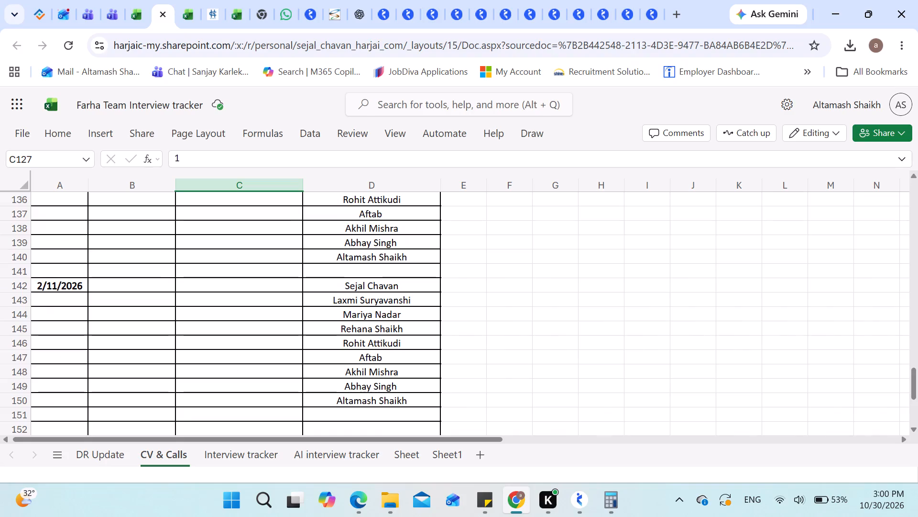
pyautogui.scroll(-2, 194, 375)
pyautogui.hscroll(4, 194, 373)
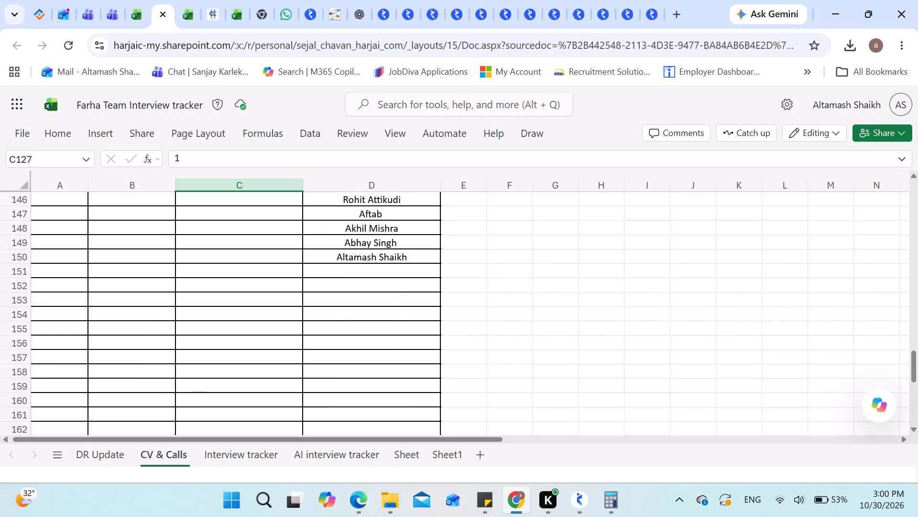
# Look over the latest dated block of the CV & Calls sheet and return to the DR Update entries.
pyautogui.scroll(1, 141, 408)
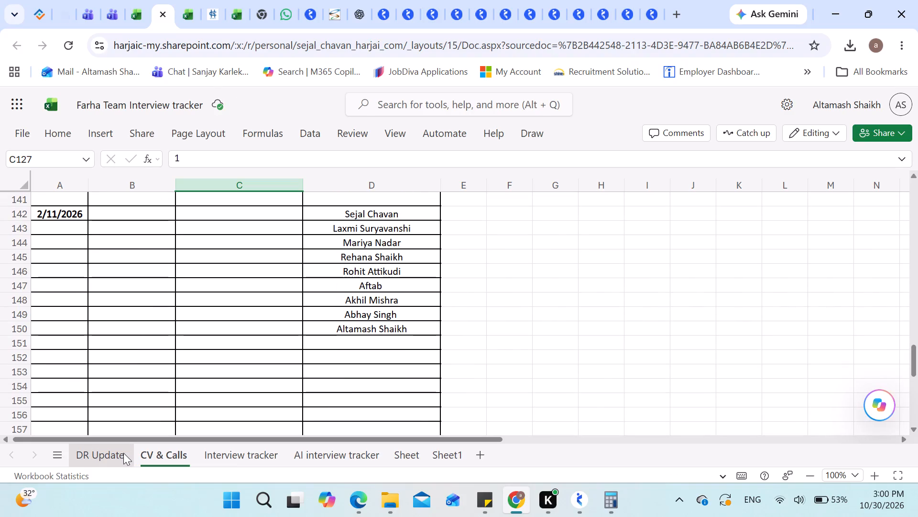
pyautogui.click(123, 453)
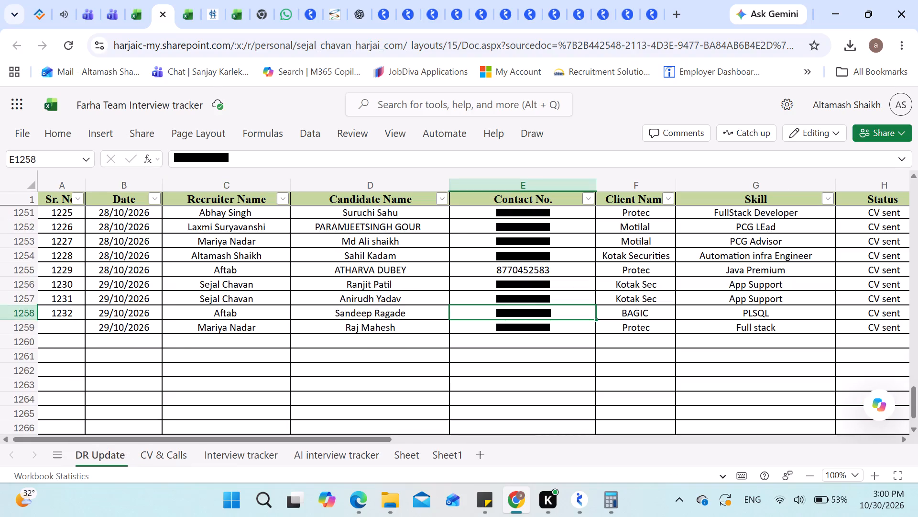
# Switch to the Allocation sheet workbook and check the Oct-26 targets on the OIP sheet and the 30th Oct 2026 requirement allocations.
pyautogui.click(184, 11)
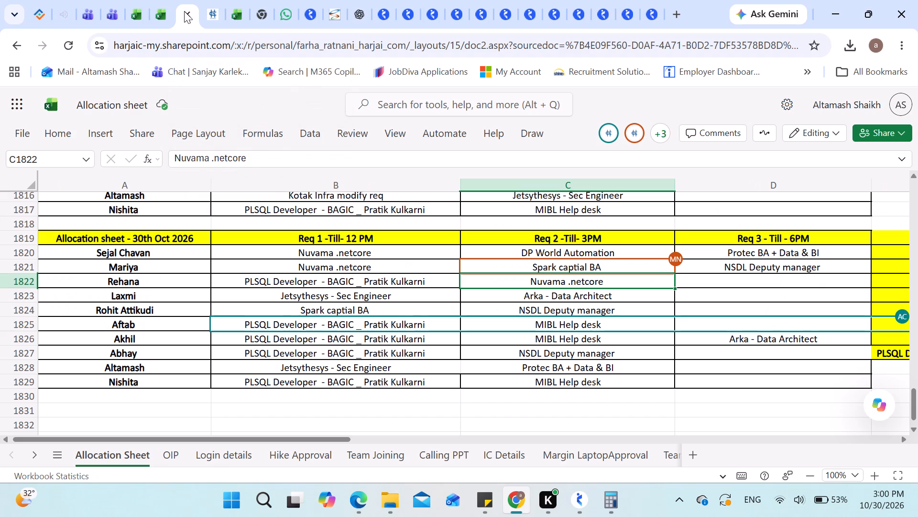
pyautogui.click(173, 450)
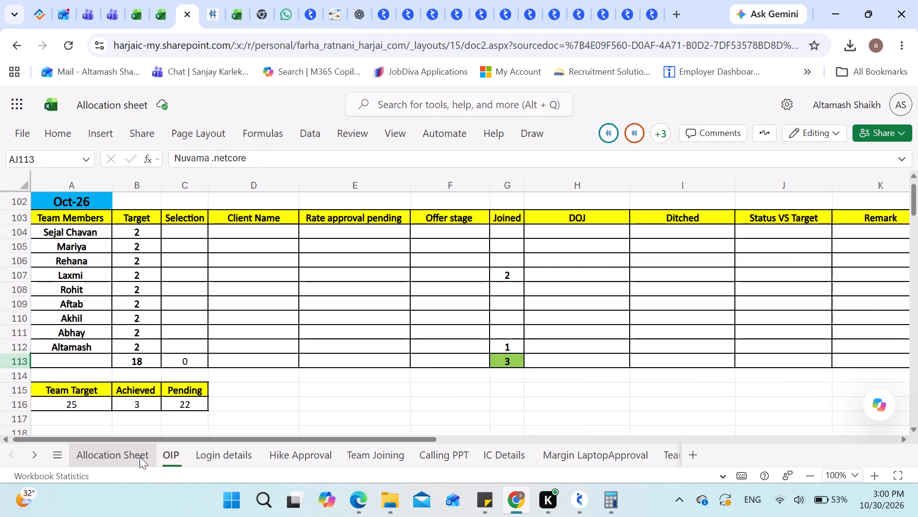
pyautogui.click(140, 457)
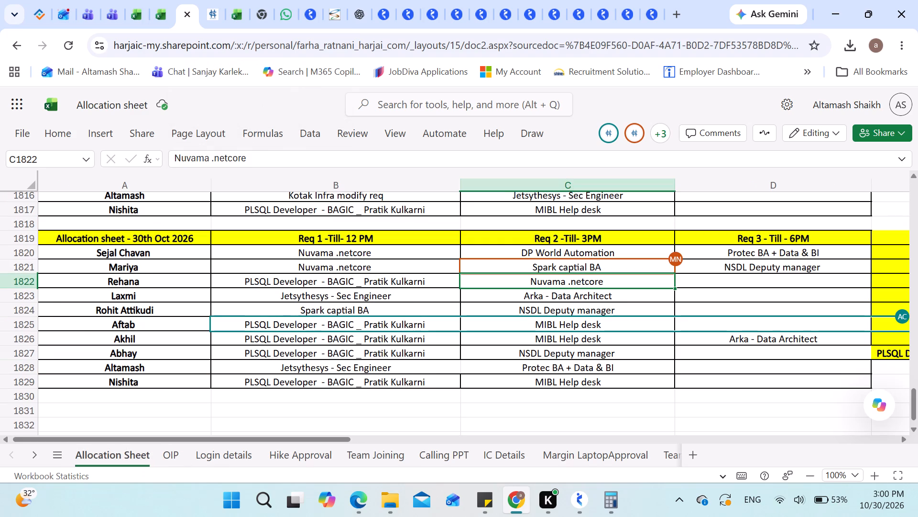
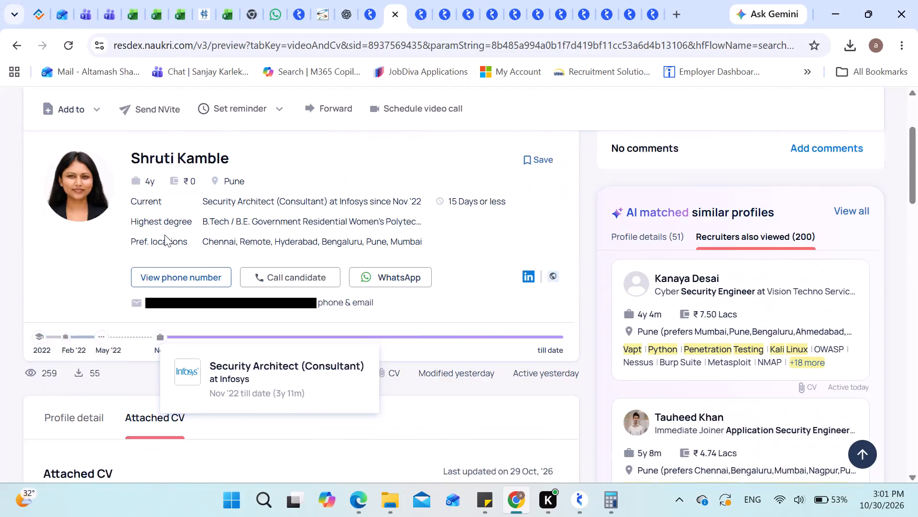
# Leave the candidate profile for the Naukri recruiter home page and check the Resdex CV Access and NVite quota usage.
pyautogui.scroll(5, 155, 233)
pyautogui.click(60, 109)
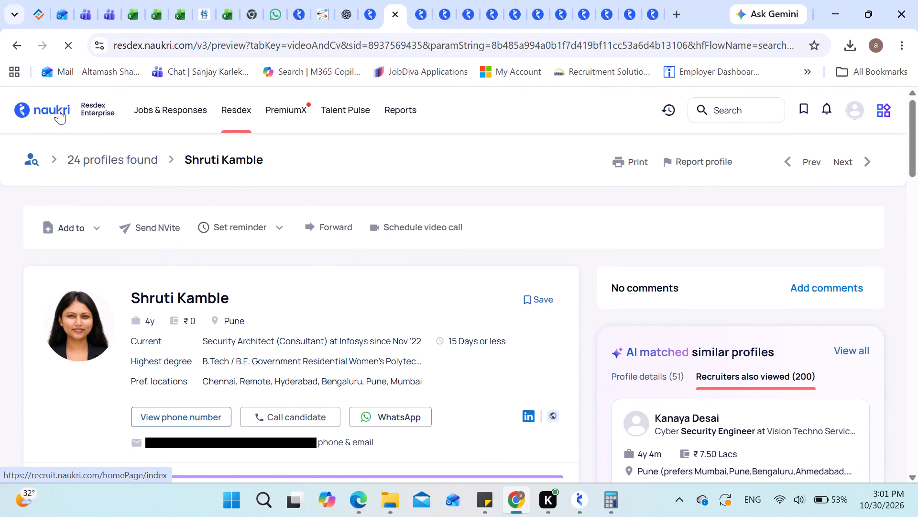
pyautogui.scroll(-1, 472, 283)
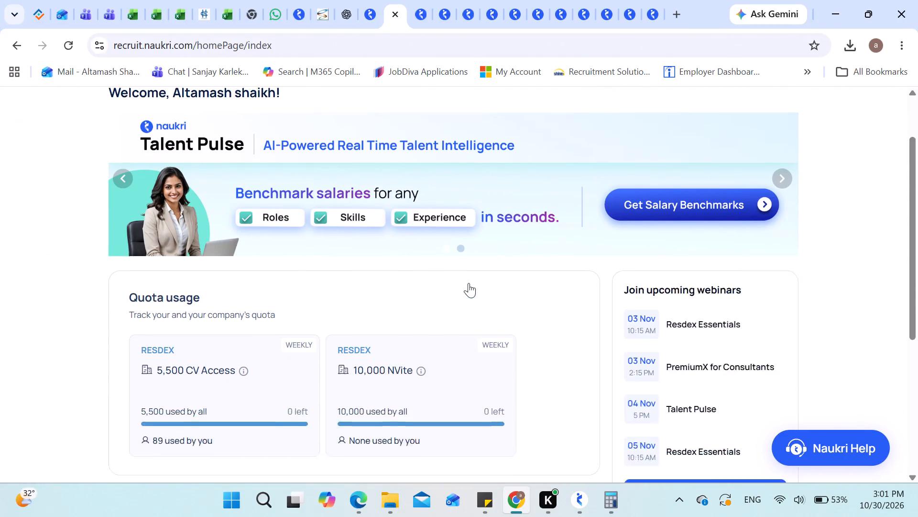
pyautogui.scroll(-1, 469, 283)
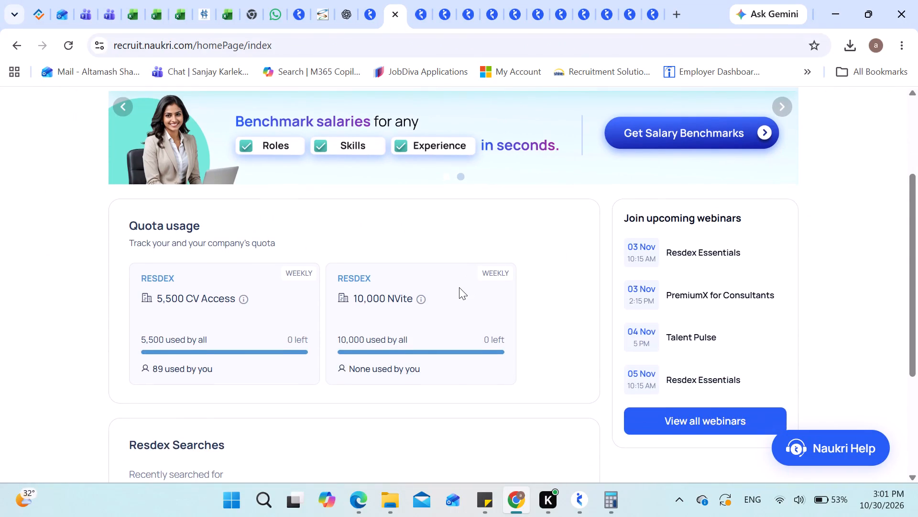
pyautogui.scroll(-1, 459, 288)
# Open the Resdex resume search form and look through the recent searches, saved searches and search criteria fields.
pyautogui.scroll(2, 444, 291)
pyautogui.scroll(2, 266, 169)
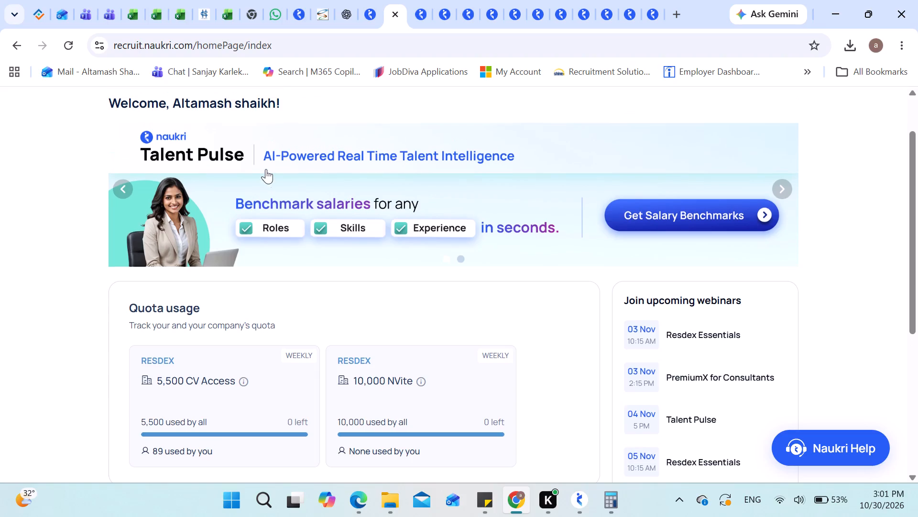
pyautogui.scroll(1, 266, 169)
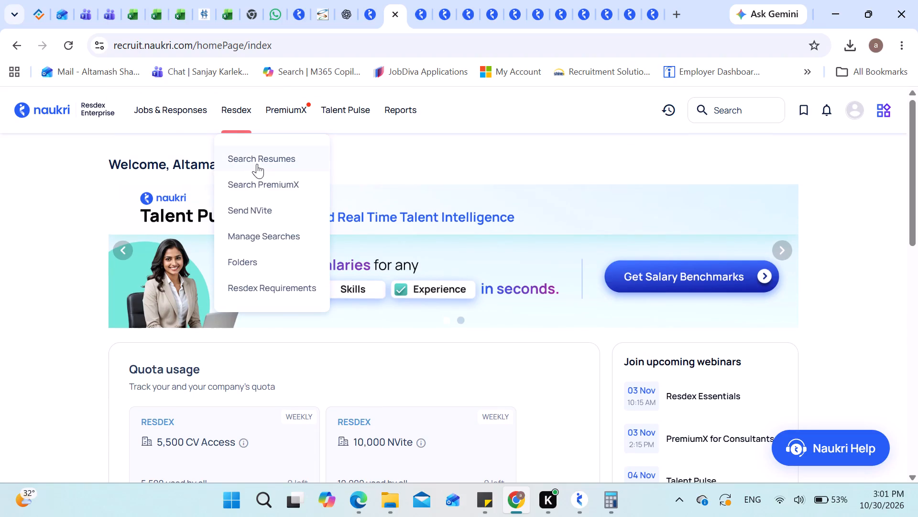
pyautogui.click(258, 164)
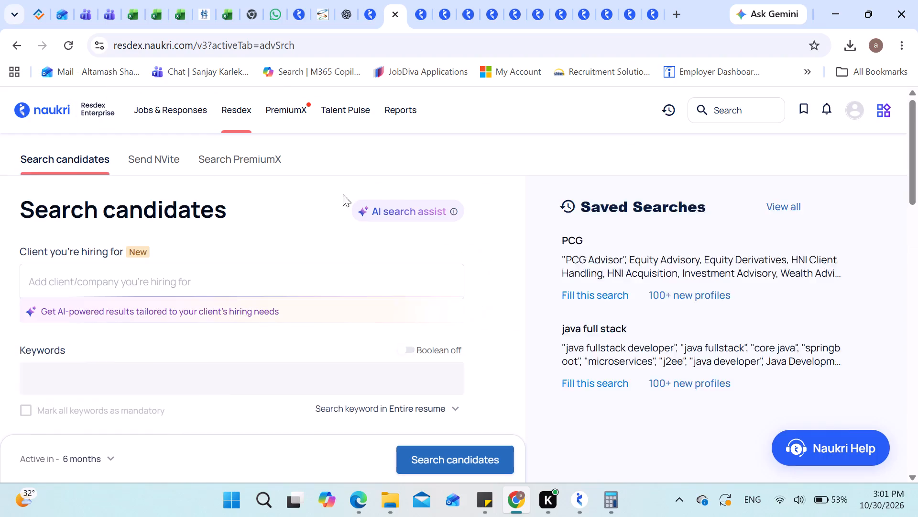
pyautogui.scroll(-1, 296, 270)
pyautogui.scroll(-1, 587, 245)
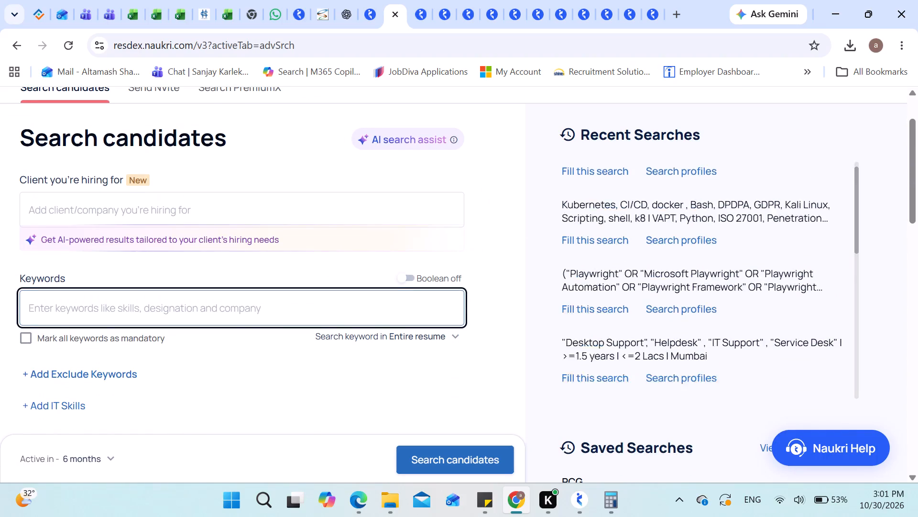
pyautogui.scroll(-1, 587, 246)
pyautogui.scroll(3, 590, 261)
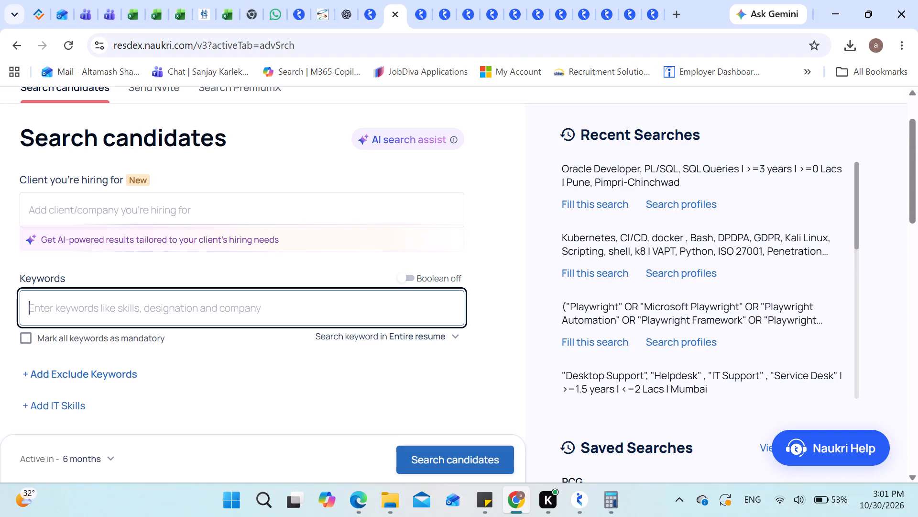
pyautogui.scroll(-2, 581, 246)
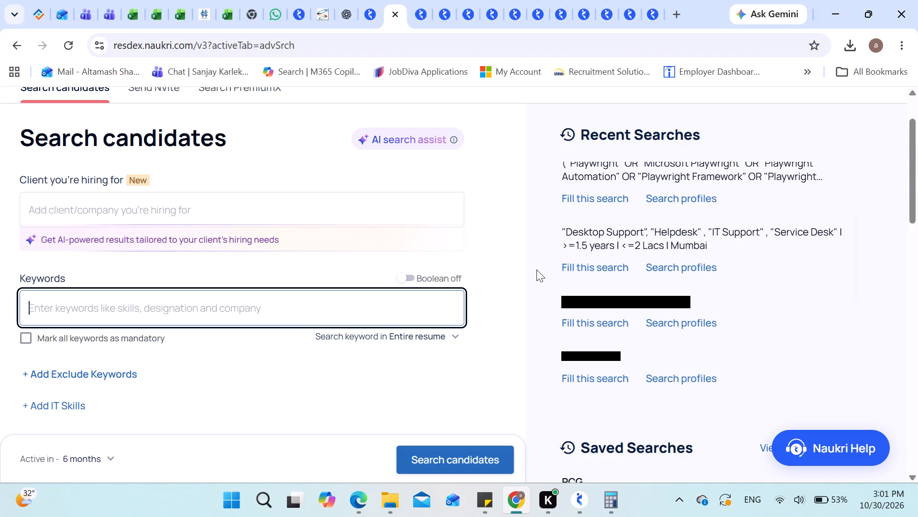
pyautogui.scroll(-3, 535, 270)
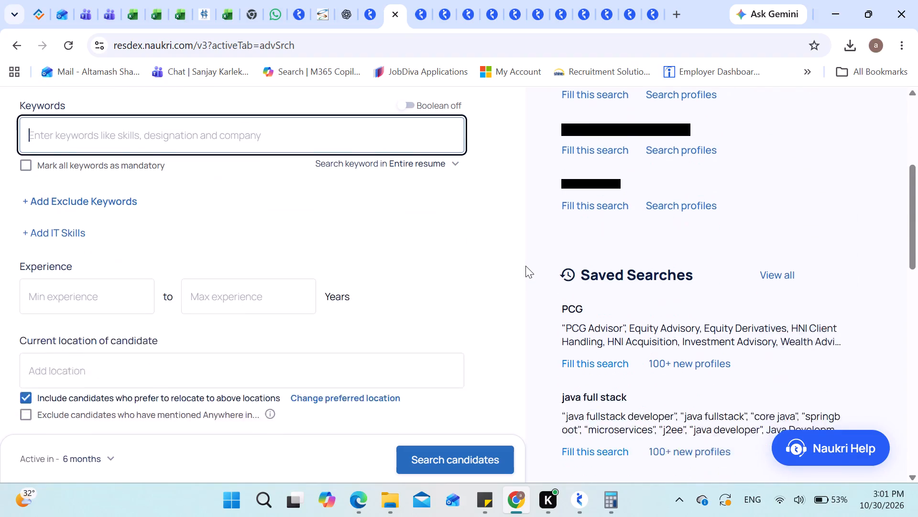
pyautogui.scroll(-1, 525, 266)
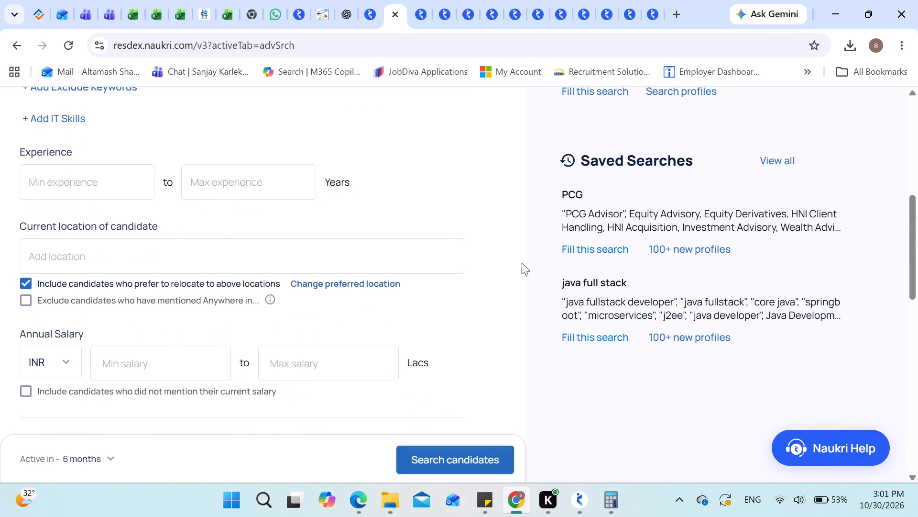
# Open the full list of recent candidate searches in Naukri Resdex.
pyautogui.scroll(-1, 522, 263)
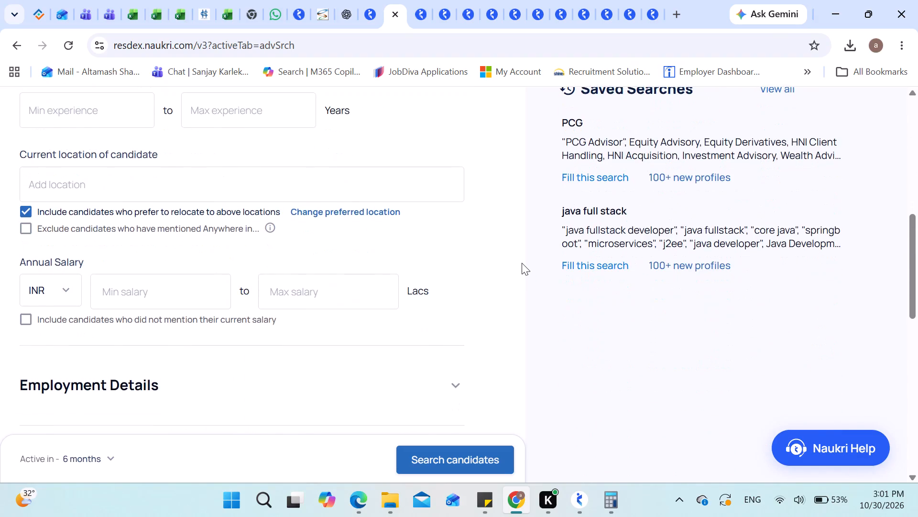
pyautogui.scroll(5, 482, 286)
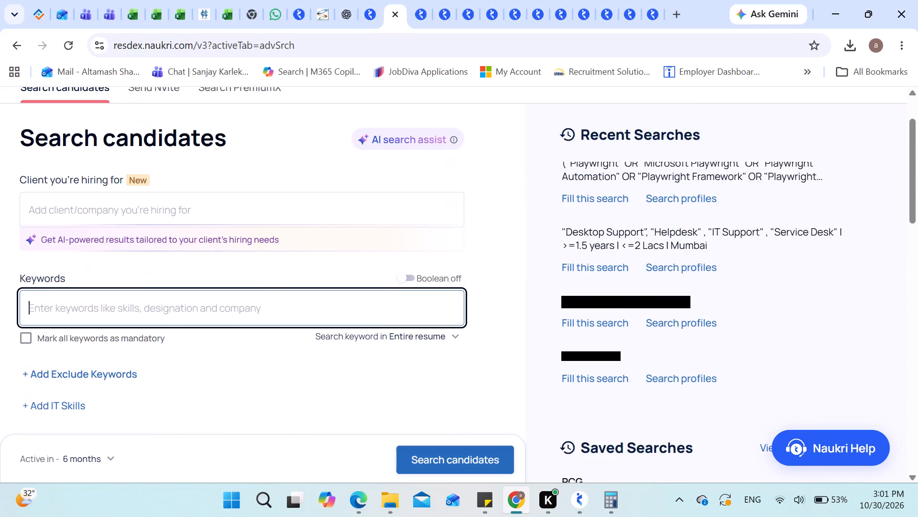
pyautogui.click(225, 178)
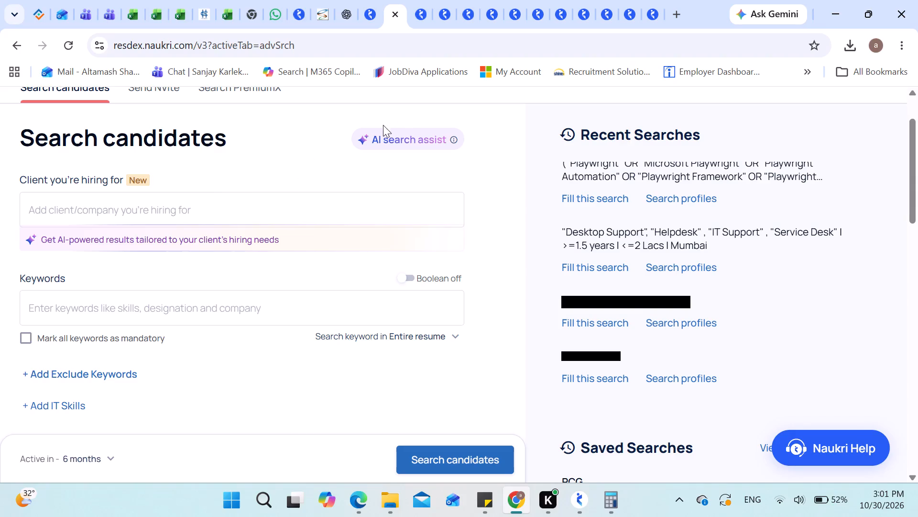
pyautogui.scroll(4, 607, 288)
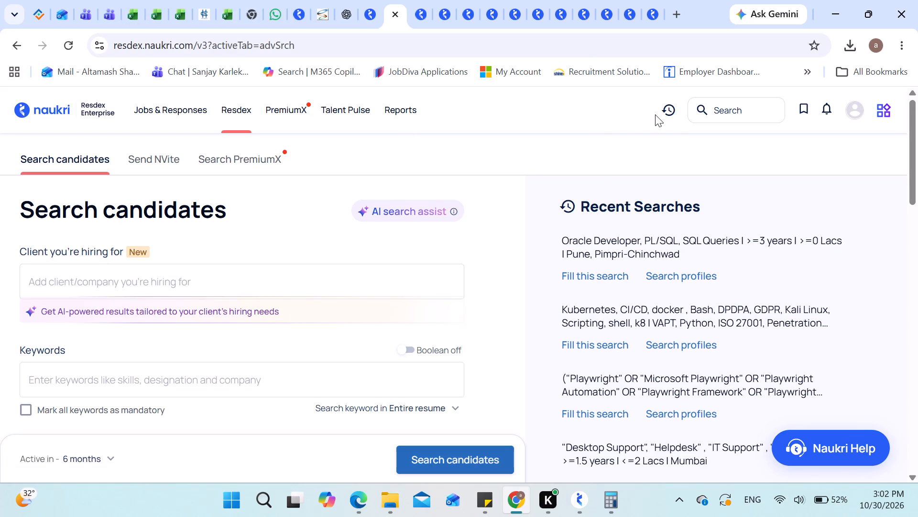
pyautogui.click(666, 110)
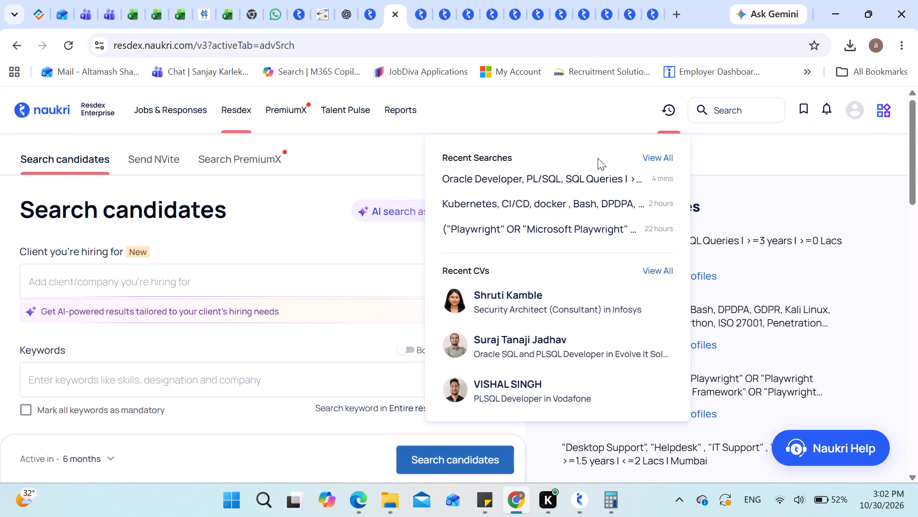
pyautogui.click(668, 160)
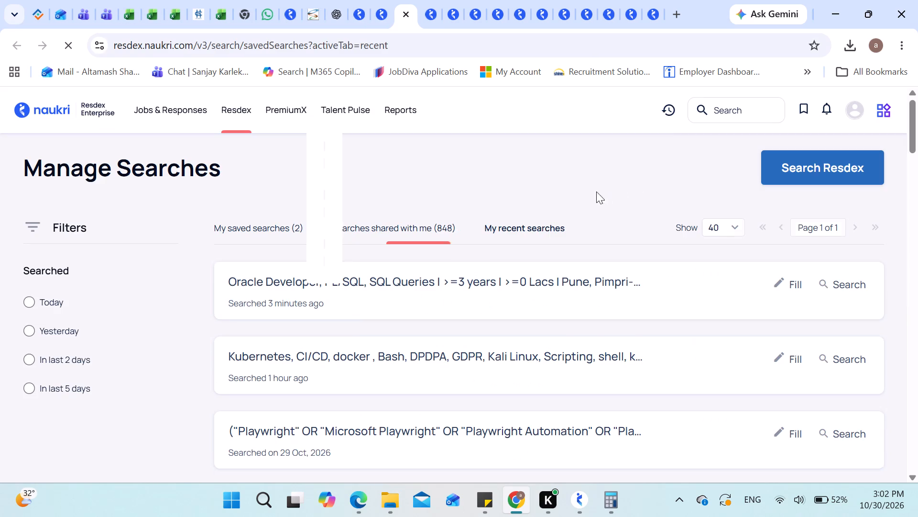
# Rerun the recent DP Audit, Depository Participant search of 27 Oct 2026 listed just above the Advisor, HNI search.
pyautogui.scroll(-5, 464, 316)
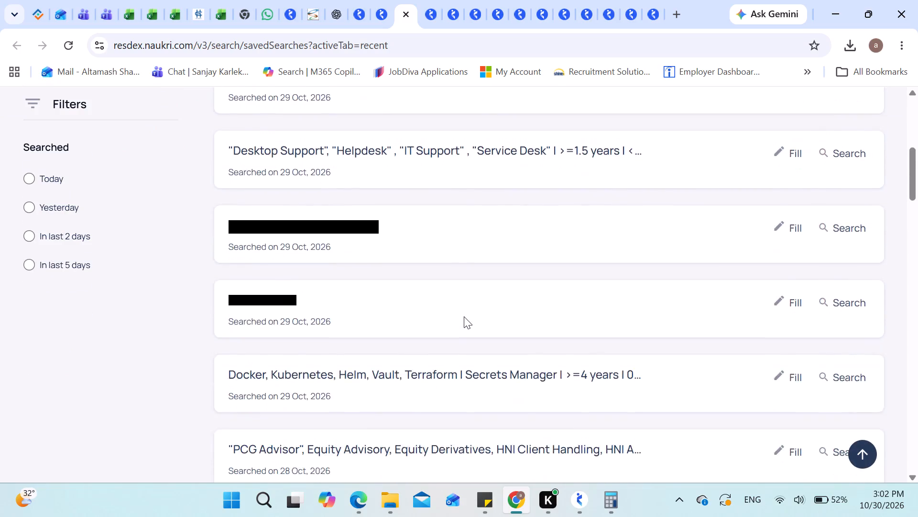
pyautogui.scroll(-5, 464, 316)
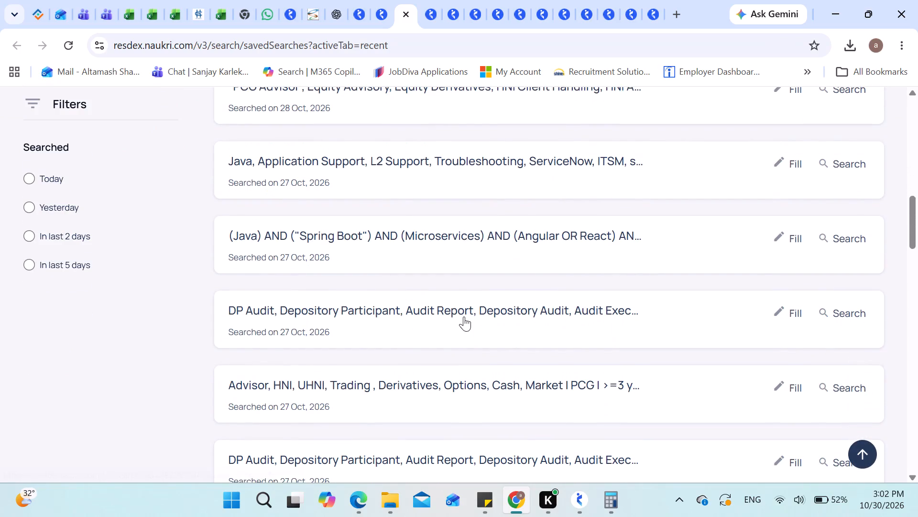
pyautogui.scroll(-2, 464, 316)
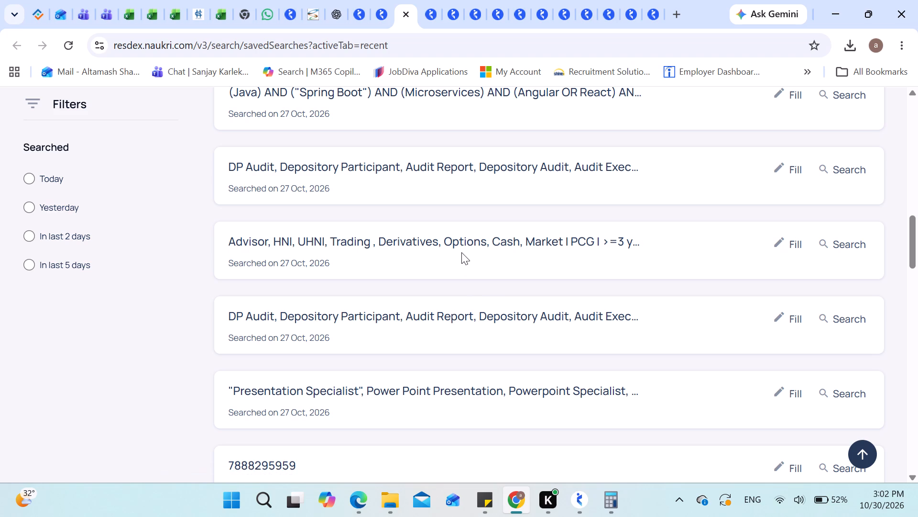
pyautogui.scroll(2, 540, 181)
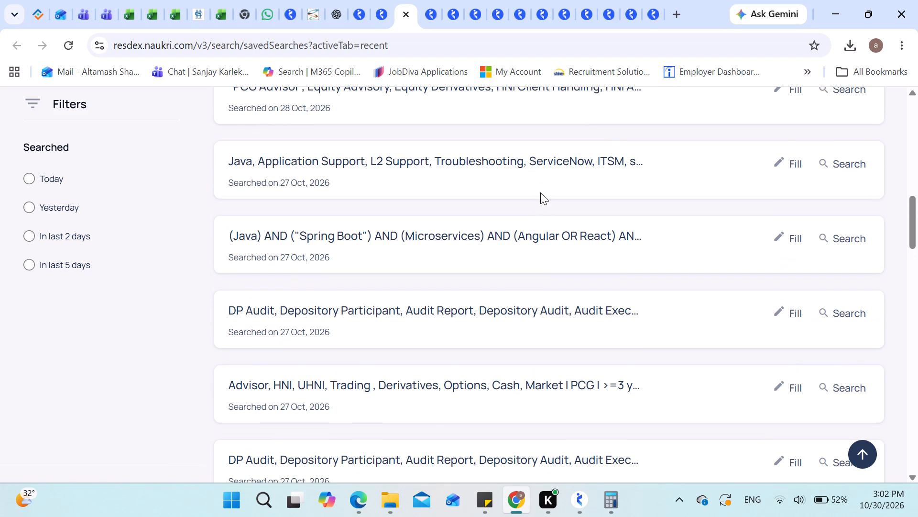
pyautogui.click(833, 315)
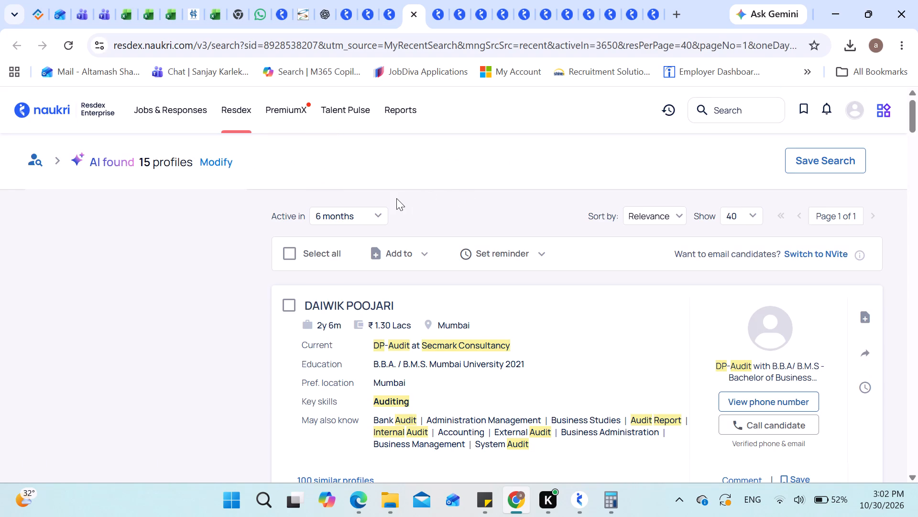
# Close the logged-out Naukri page, the candidate search form and the Manage Searches page.
pyautogui.click(344, 21)
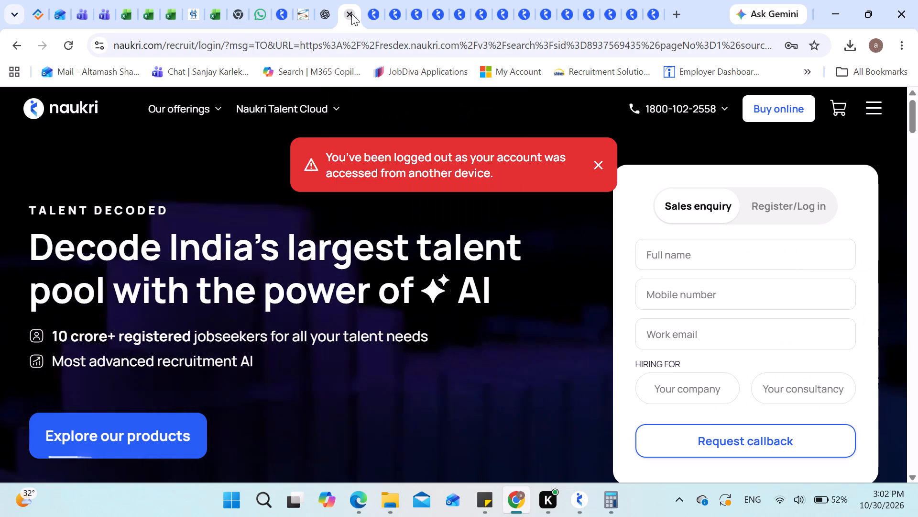
pyautogui.click(351, 13)
pyautogui.click(351, 13)
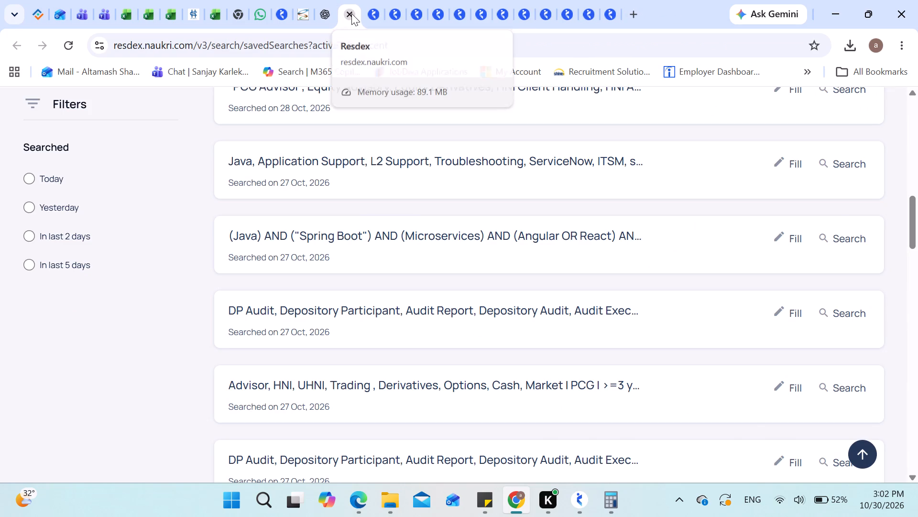
pyautogui.click(351, 13)
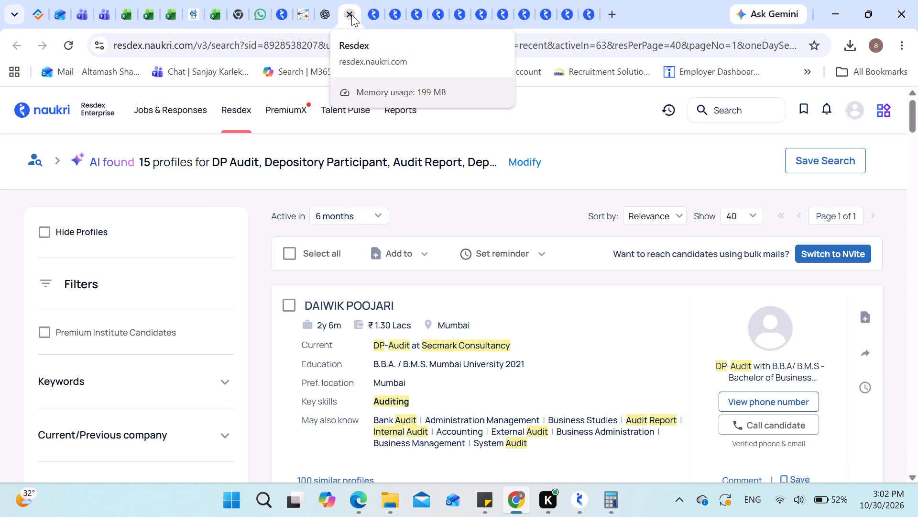
# Close the leftover candidate preview pages and the VAPT search results, keeping only the DP Audit results open.
pyautogui.click(376, 16)
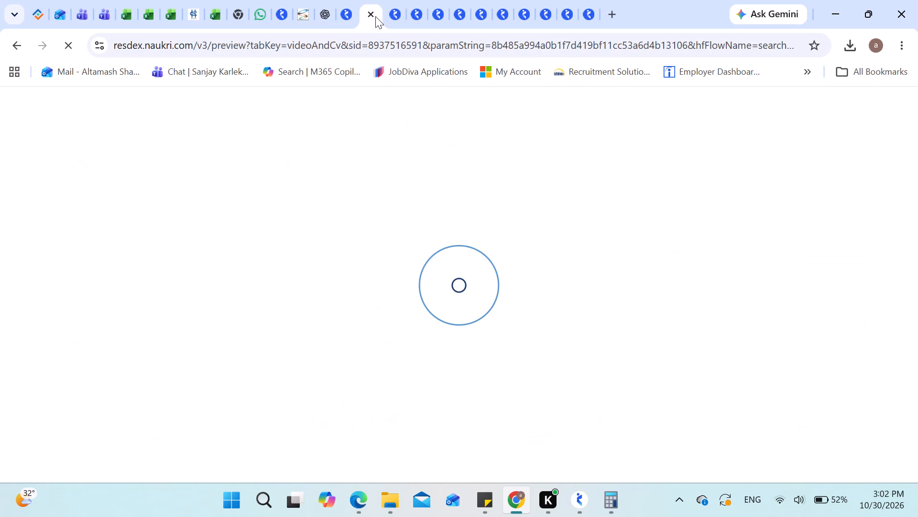
pyautogui.click(370, 16)
pyautogui.click(370, 16)
pyautogui.click(370, 16)
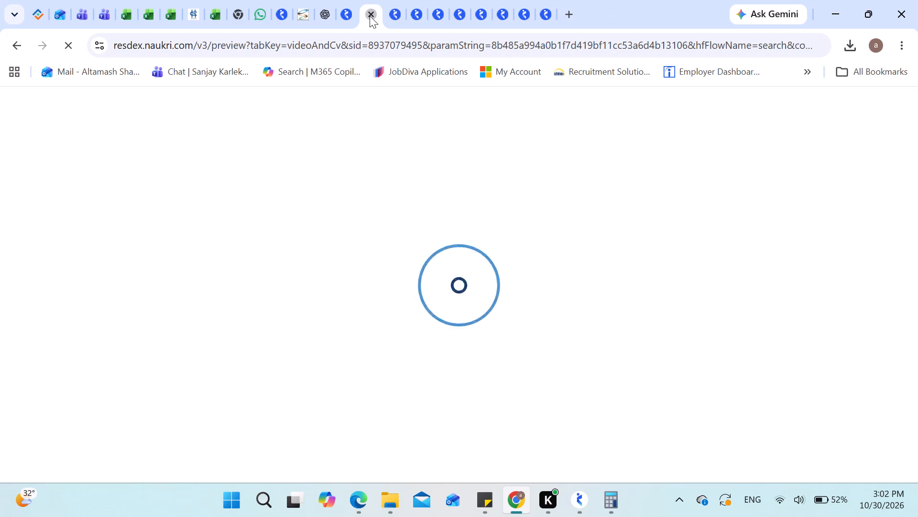
pyautogui.click(370, 16)
pyautogui.click(370, 16)
pyautogui.click(370, 16)
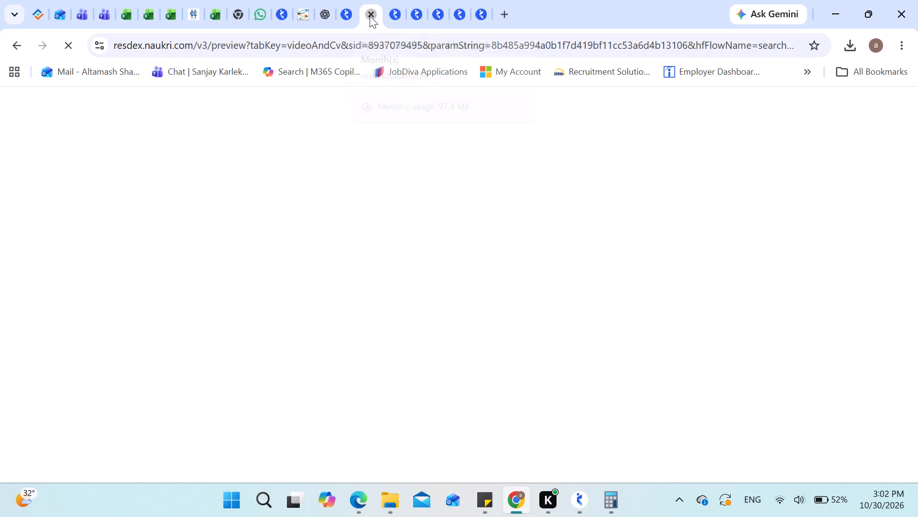
pyautogui.click(370, 16)
pyautogui.click(370, 16)
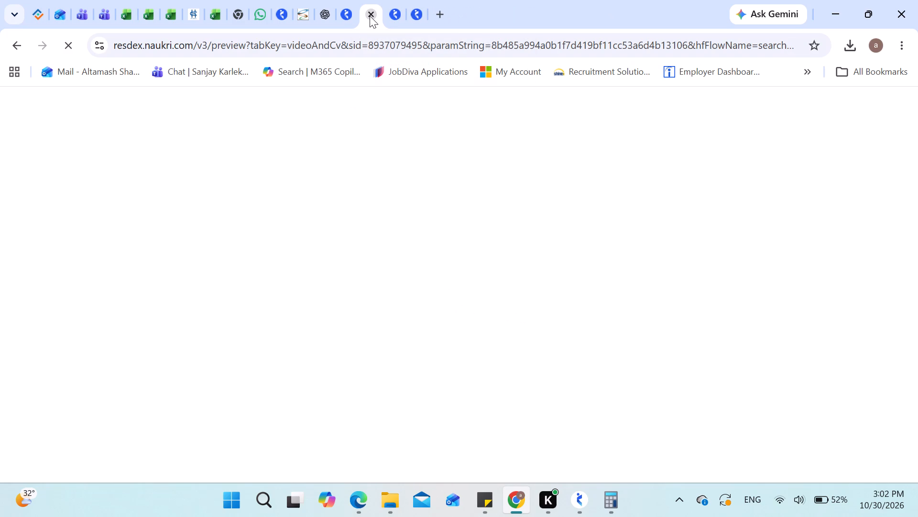
pyautogui.click(370, 16)
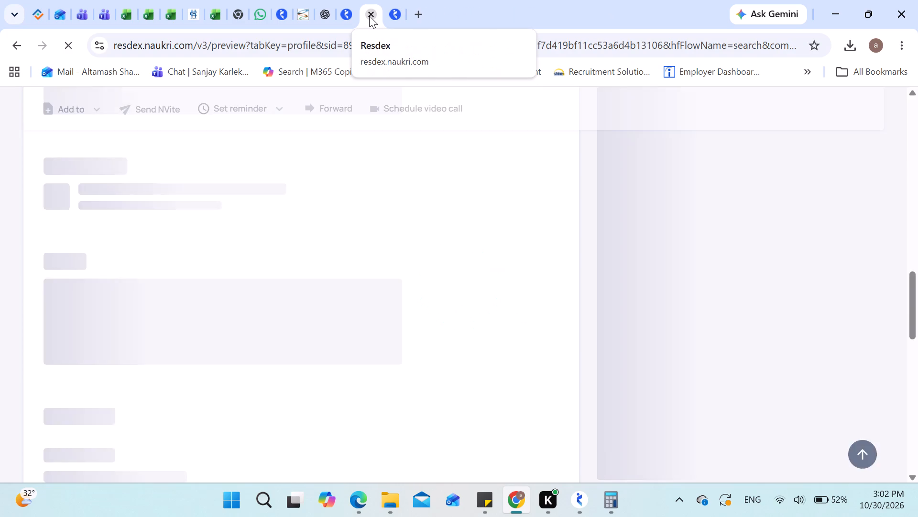
pyautogui.click(369, 16)
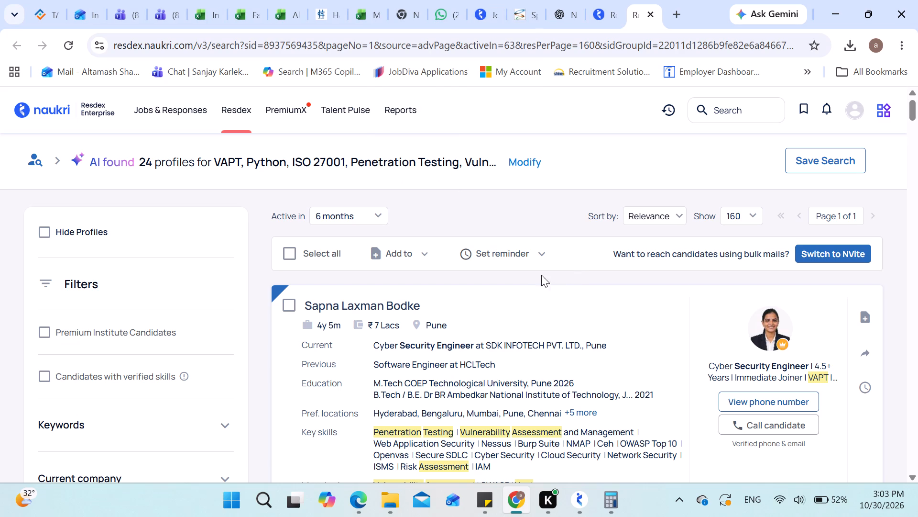
pyautogui.click(594, 23)
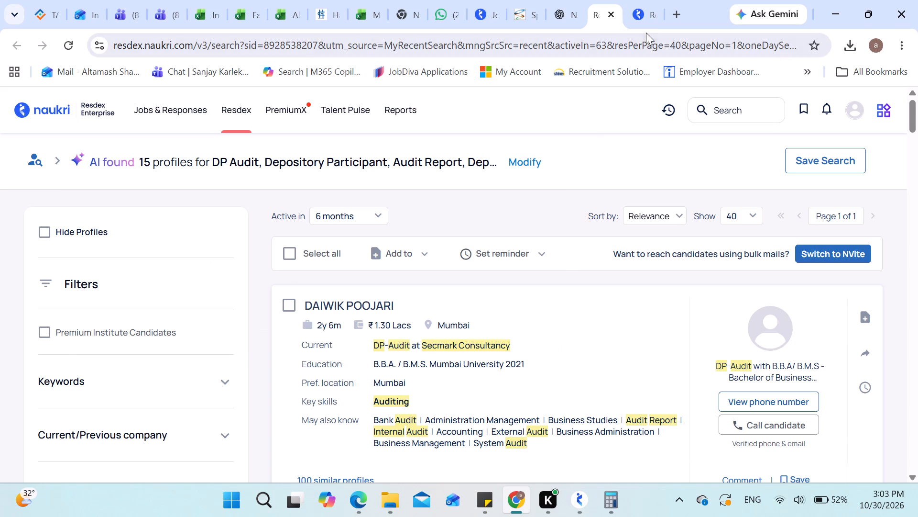
pyautogui.click(645, 16)
pyautogui.click(650, 14)
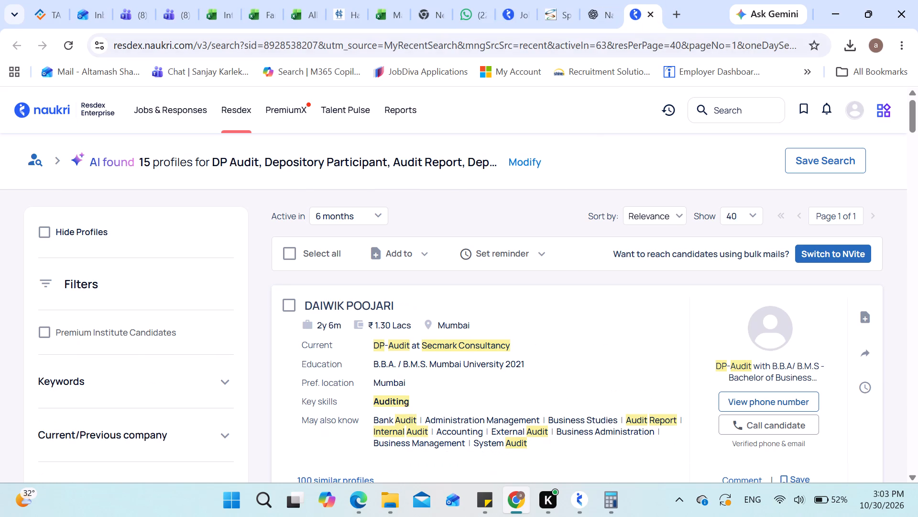
# Look through the first DP Audit candidates, checking their experience, salary, current and previous employers and audit skills.
pyautogui.scroll(-1, 535, 288)
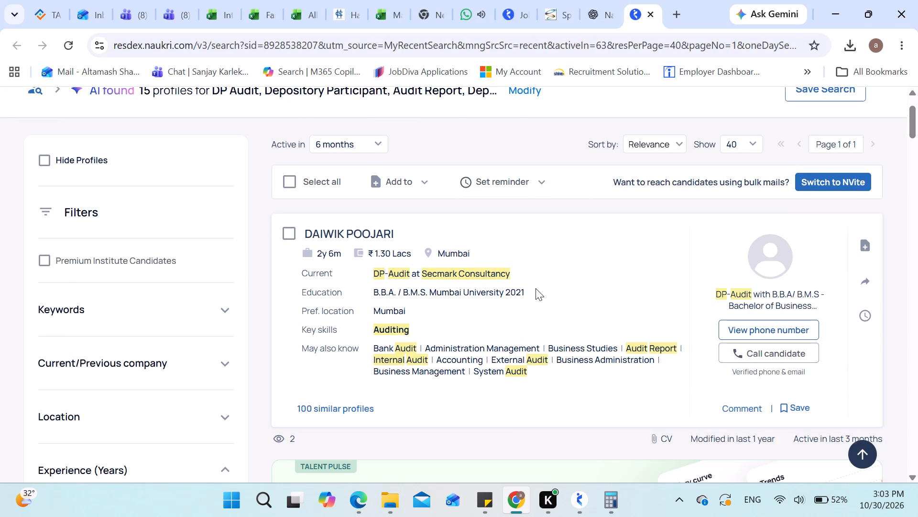
pyautogui.scroll(1, 611, 97)
pyautogui.scroll(-3, 512, 137)
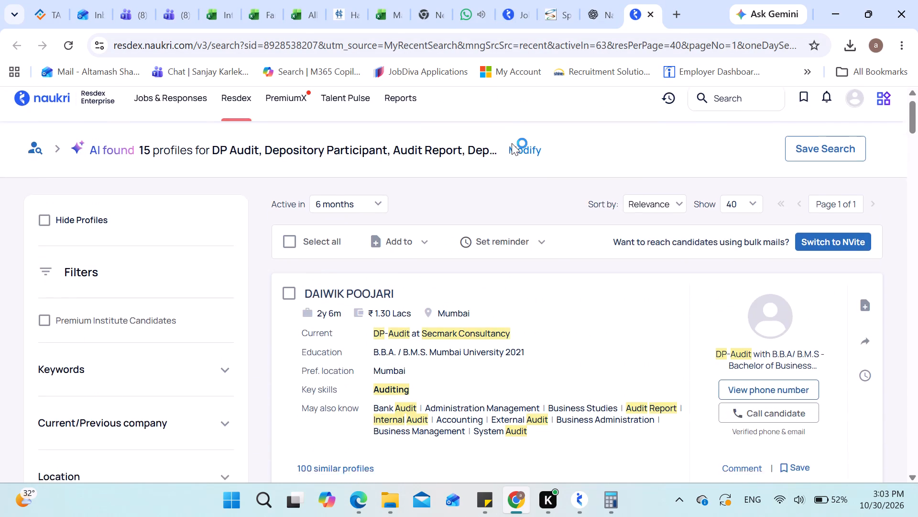
pyautogui.scroll(-3, 512, 137)
pyautogui.scroll(5, 512, 137)
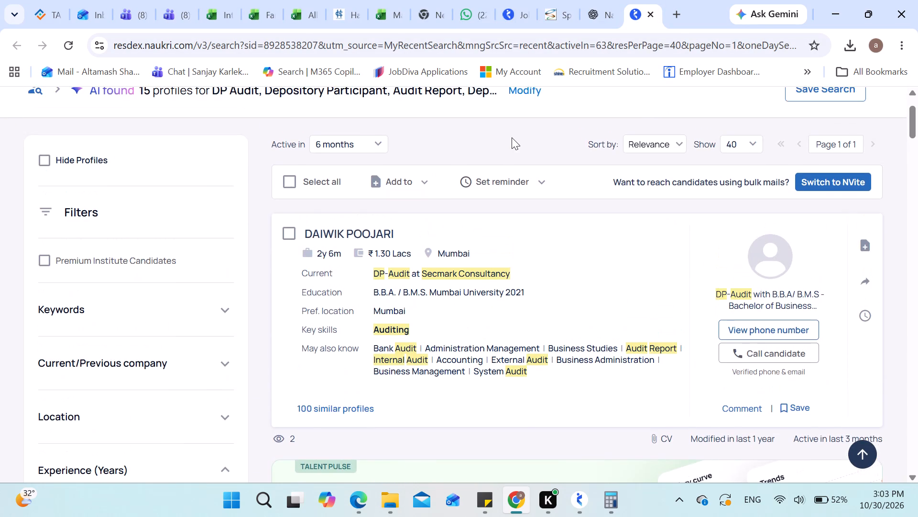
pyautogui.scroll(-1, 512, 137)
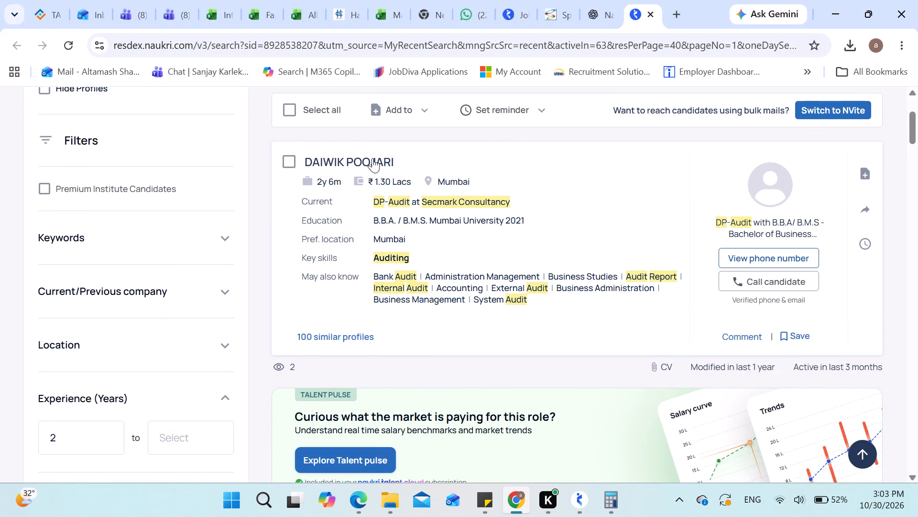
pyautogui.scroll(-2, 373, 157)
pyautogui.scroll(2, 374, 157)
pyautogui.scroll(-4, 374, 157)
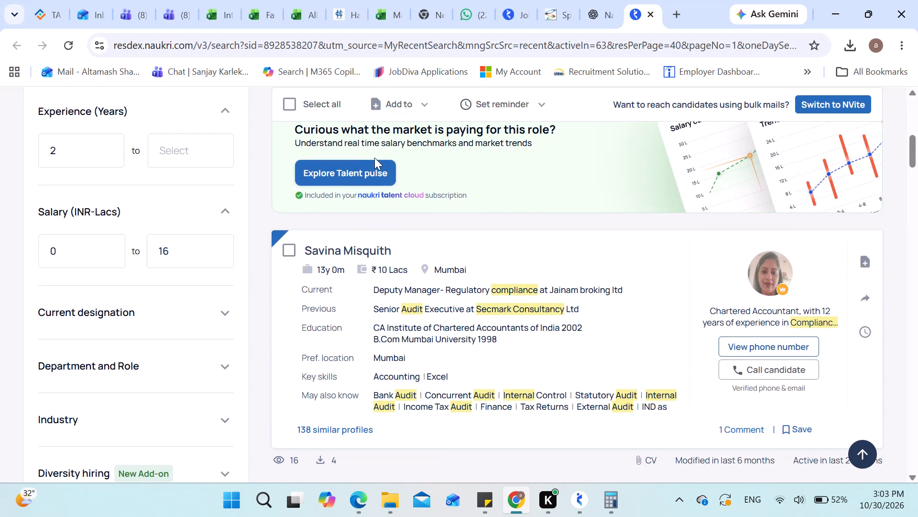
pyautogui.scroll(-2, 375, 157)
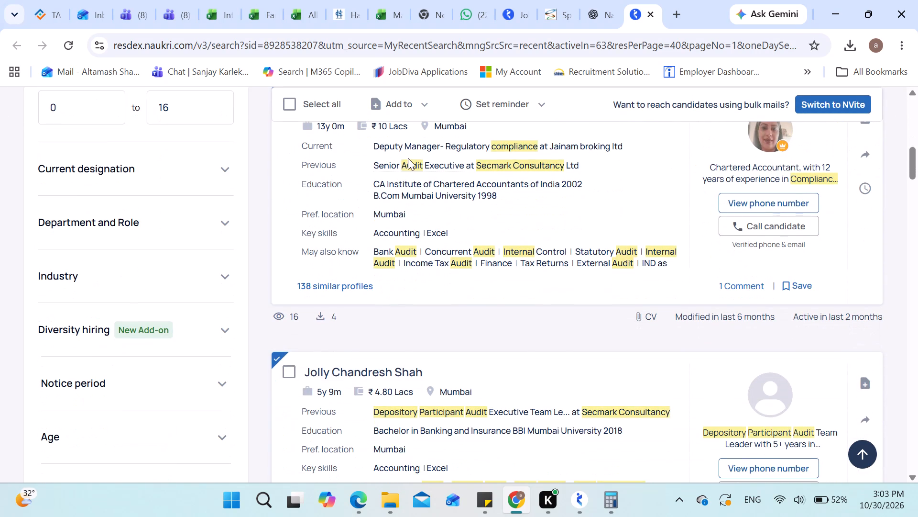
pyautogui.scroll(2, 665, 238)
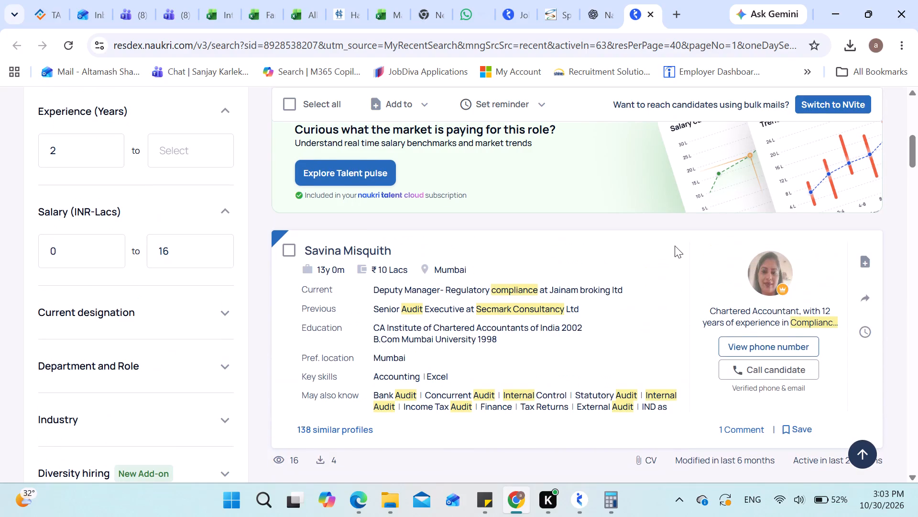
# Open and read the recruiter comment on the regulatory compliance deputy manager from Jainam broking ltd.
pyautogui.scroll(-2, 674, 248)
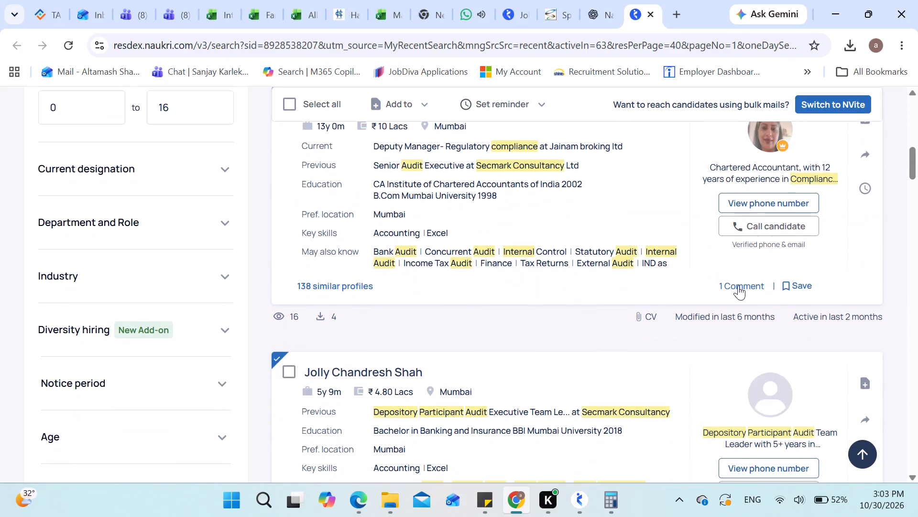
pyautogui.click(738, 285)
pyautogui.scroll(-2, 656, 281)
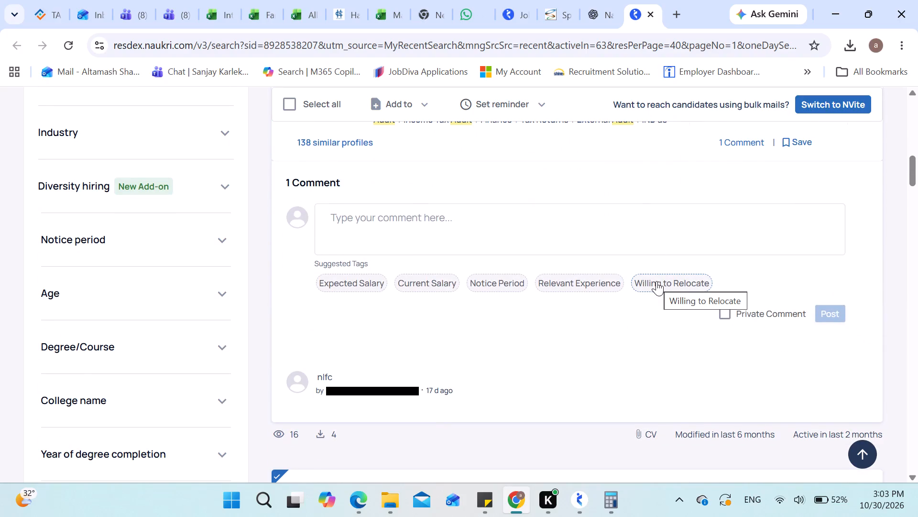
pyautogui.scroll(1, 656, 281)
# Open the profile of the Mumbai Depository Participant Audit team leader with 5y 9m experience, previously at Secmark Consultancy.
pyautogui.scroll(-3, 652, 280)
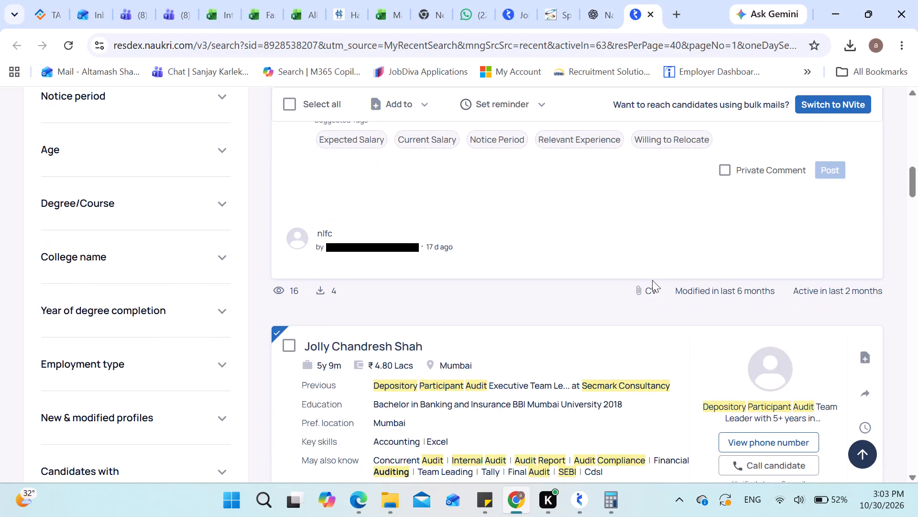
pyautogui.scroll(-3, 652, 280)
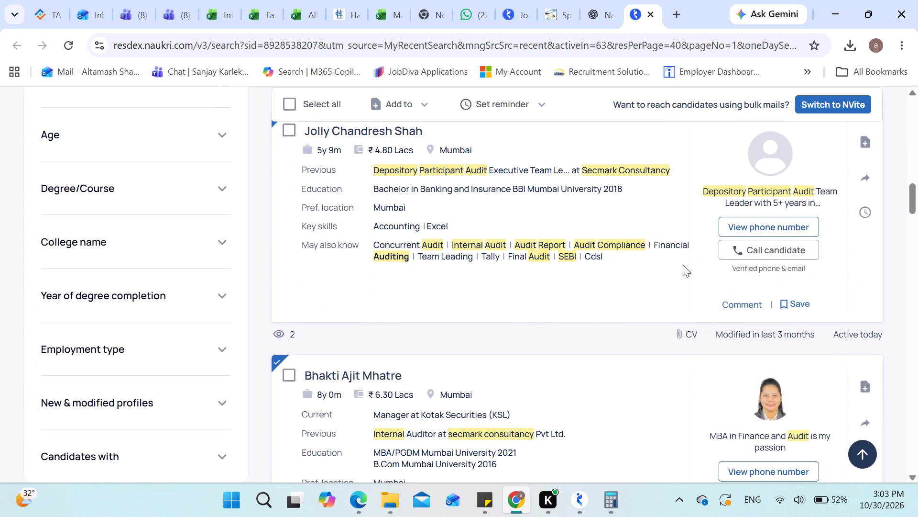
pyautogui.scroll(1, 720, 272)
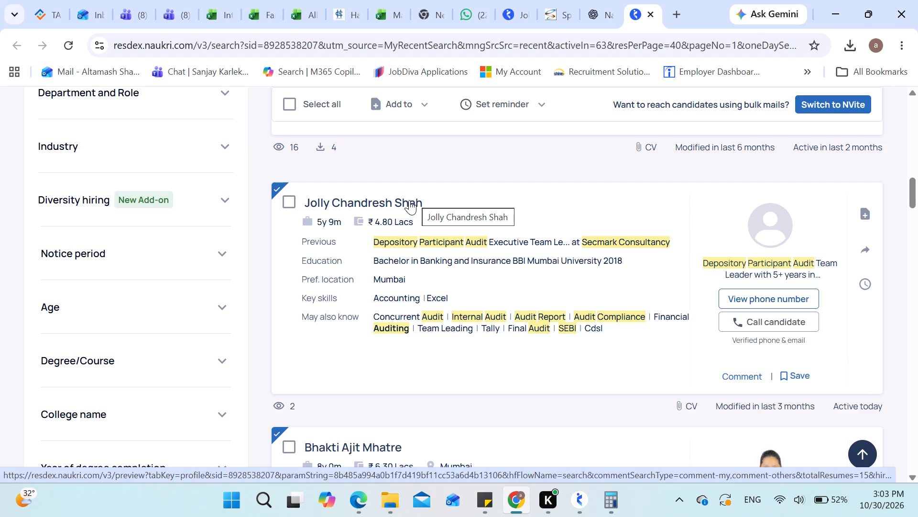
pyautogui.click(409, 200)
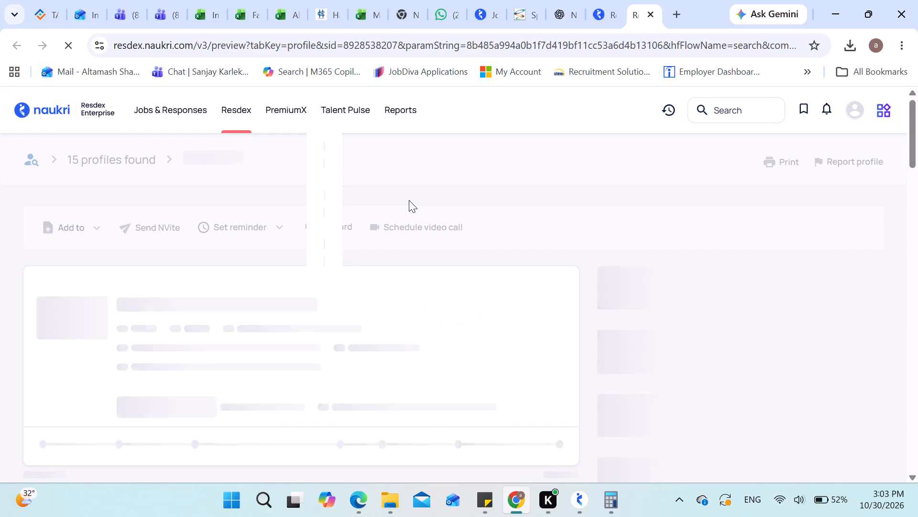